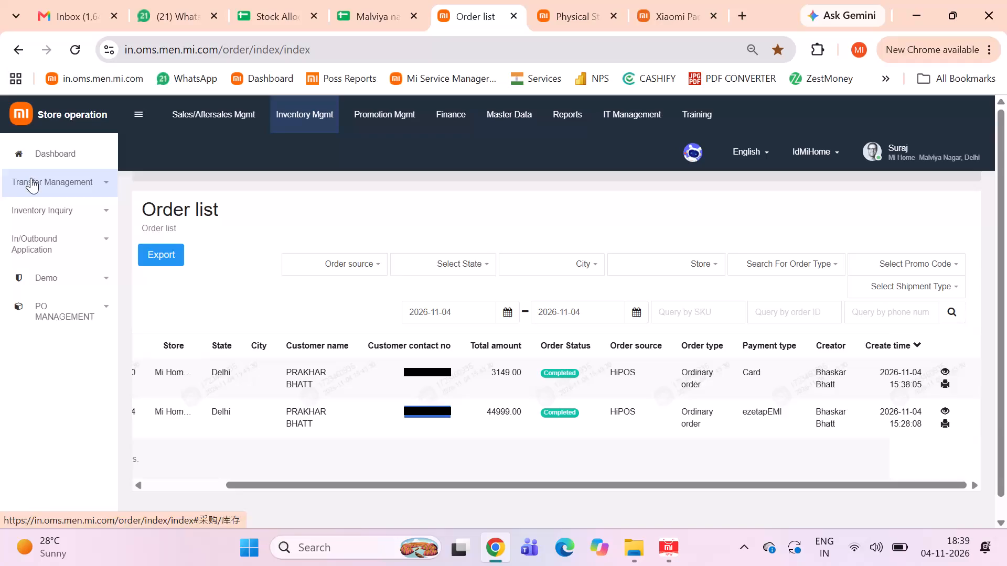
Open the Transfer Order Inquiry and look through the listed transfer orders and their statuses.
{"action": "left_click", "coordinate": [37, 178]}
{"action": "left_click", "coordinate": [70, 242]}
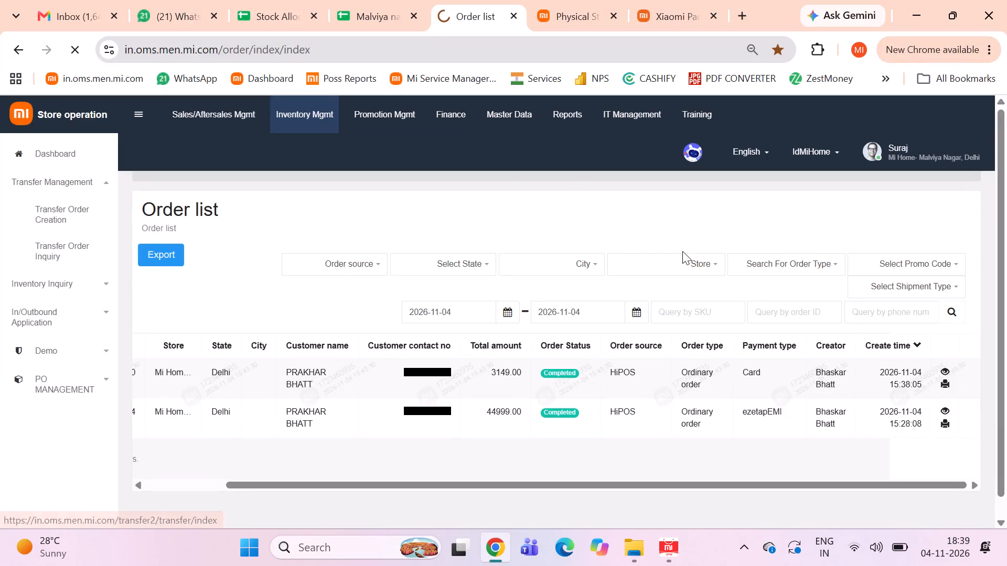
{"action": "scroll", "coordinate": [742, 355], "scroll_direction": "down", "scroll_amount": 1}
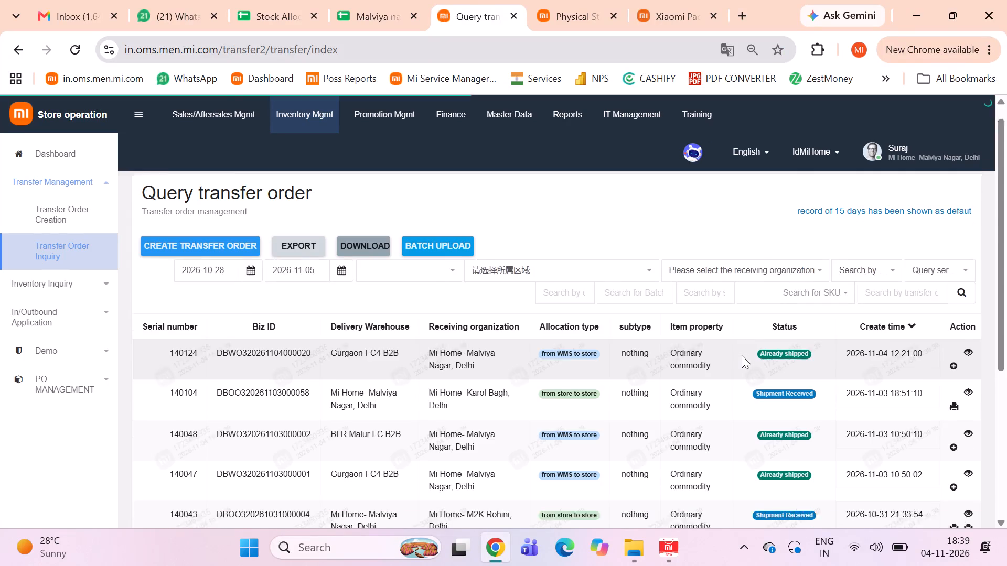
{"action": "scroll", "coordinate": [742, 355], "scroll_direction": "down", "scroll_amount": 1}
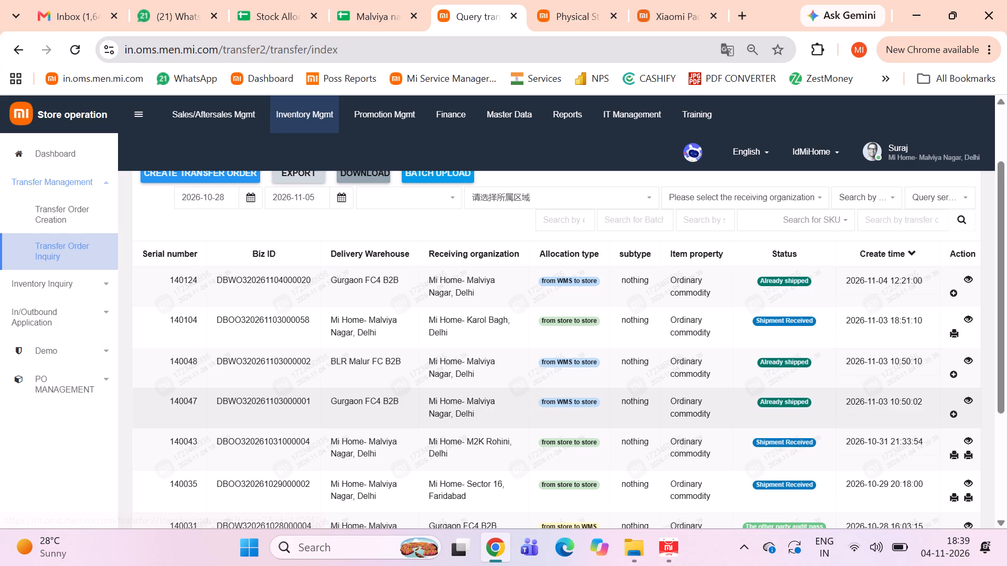
{"action": "scroll", "coordinate": [789, 399], "scroll_direction": "right", "scroll_amount": 1}
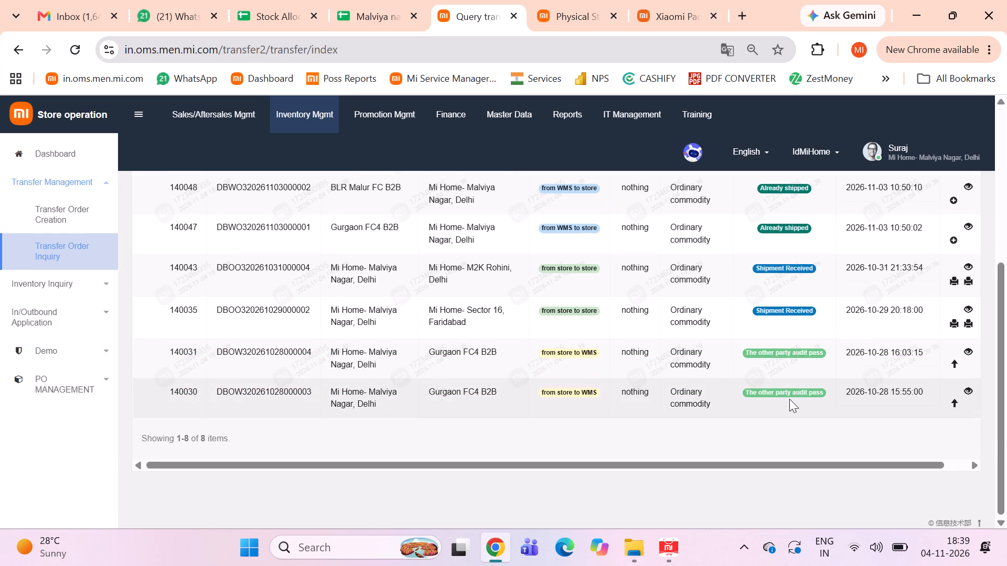
{"action": "scroll", "coordinate": [789, 399], "scroll_direction": "right", "scroll_amount": 1}
{"action": "scroll", "coordinate": [789, 399], "scroll_direction": "down", "scroll_amount": 1}
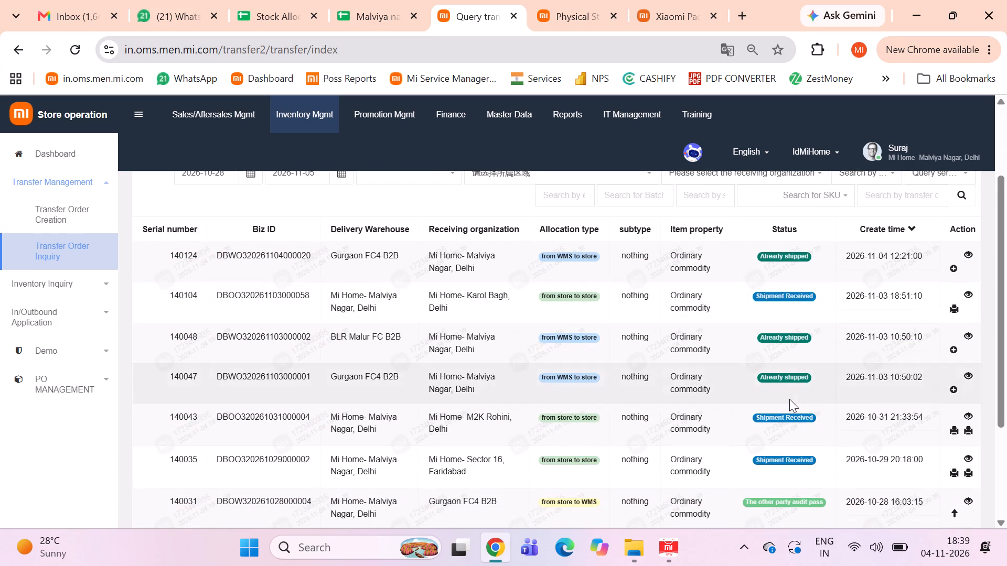
{"action": "scroll", "coordinate": [819, 423], "scroll_direction": "right", "scroll_amount": 1}
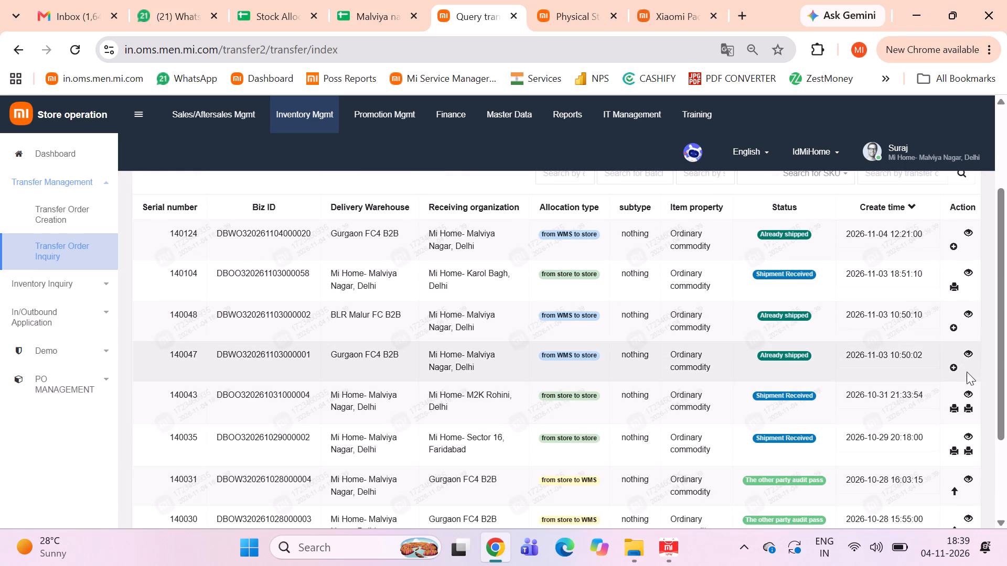
Open the receiving page of transfer order 140047 from Gurgaon FC4 B2B, review its product details, and return to the order list.
{"action": "left_click", "coordinate": [957, 371]}
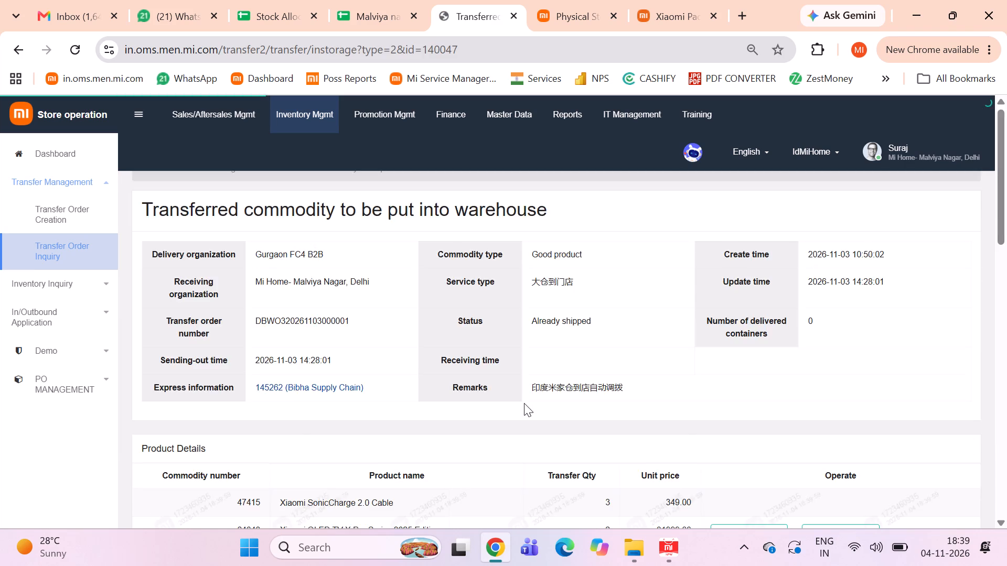
{"action": "scroll", "coordinate": [524, 403], "scroll_direction": "down", "scroll_amount": 4}
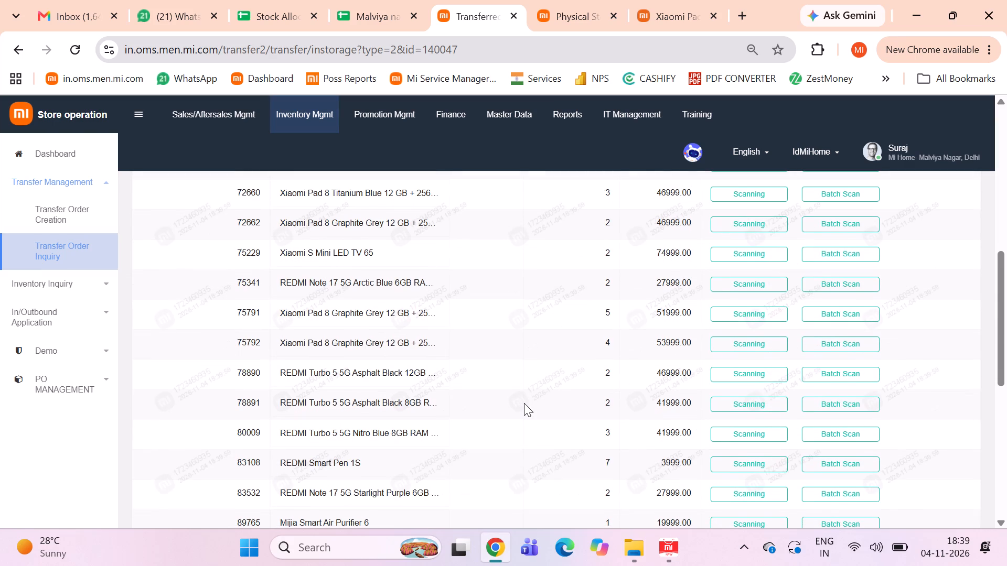
{"action": "scroll", "coordinate": [524, 403], "scroll_direction": "down", "scroll_amount": 2}
{"action": "scroll", "coordinate": [524, 403], "scroll_direction": "up", "scroll_amount": 2}
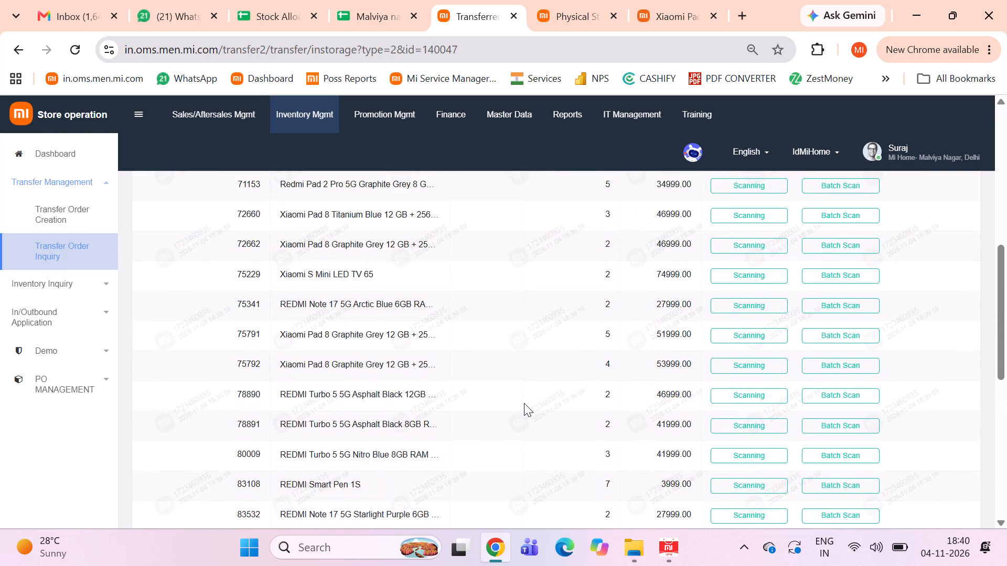
{"action": "scroll", "coordinate": [524, 403], "scroll_direction": "up", "scroll_amount": 1}
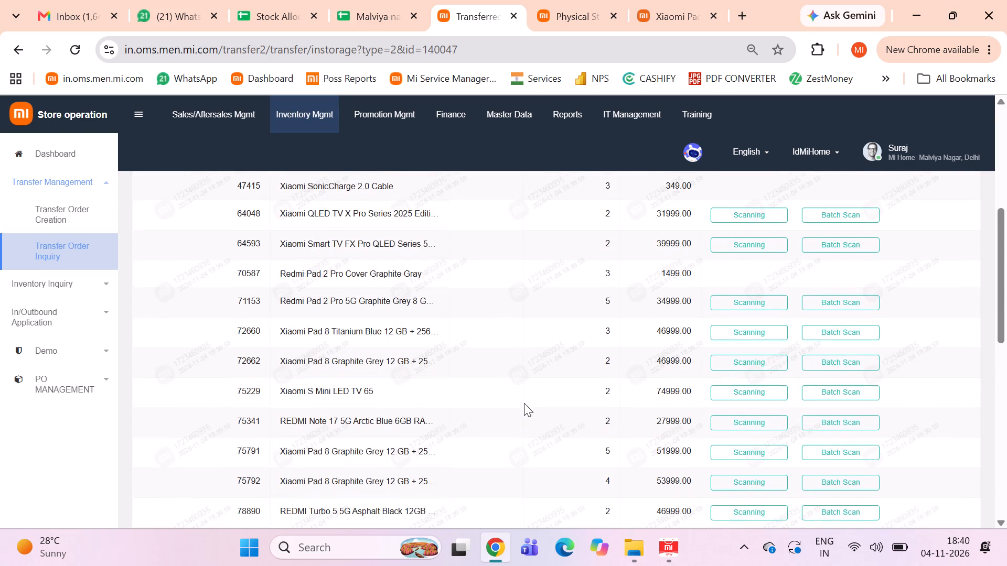
{"action": "scroll", "coordinate": [524, 403], "scroll_direction": "up", "scroll_amount": 2}
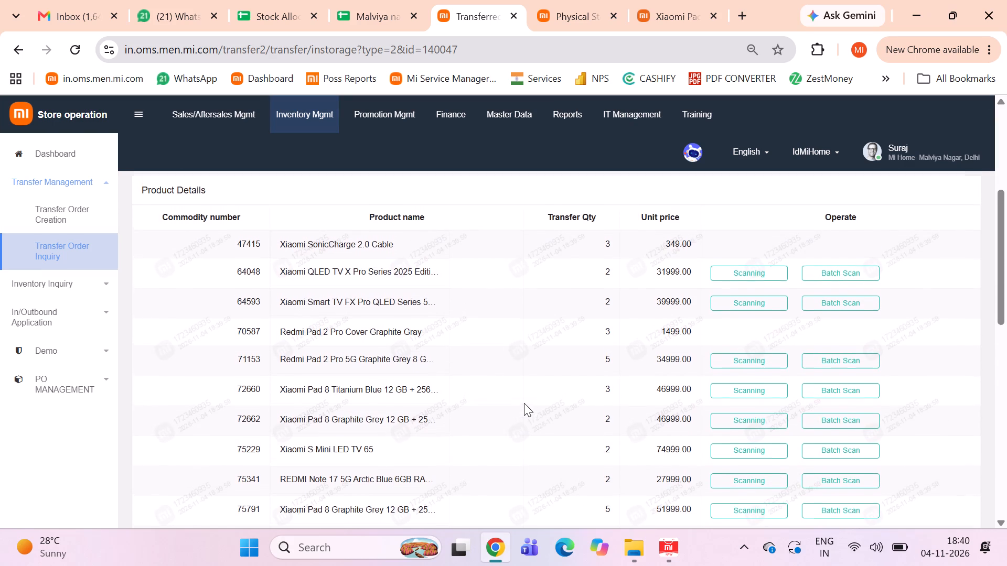
{"action": "scroll", "coordinate": [524, 403], "scroll_direction": "up", "scroll_amount": 2}
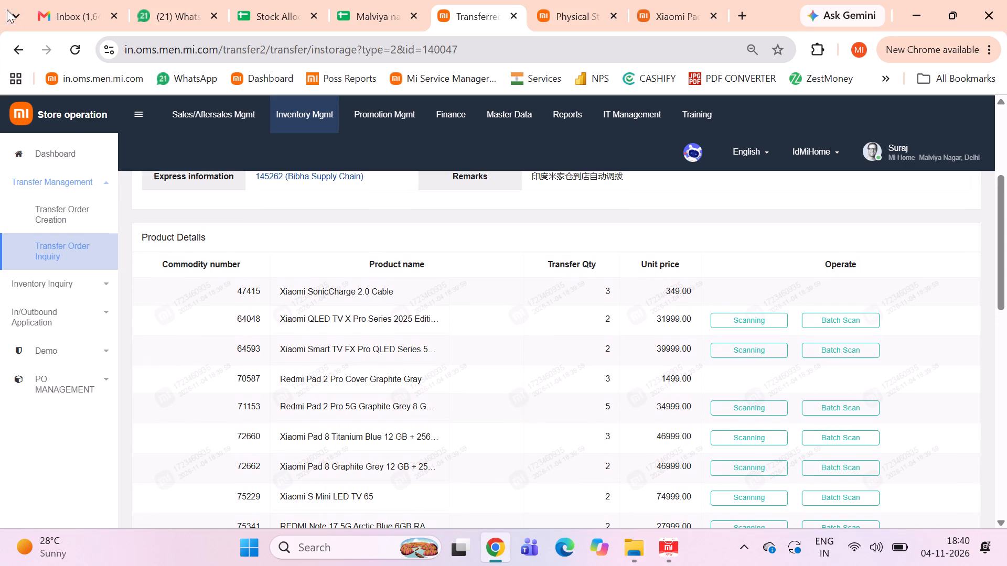
{"action": "left_click", "coordinate": [12, 47]}
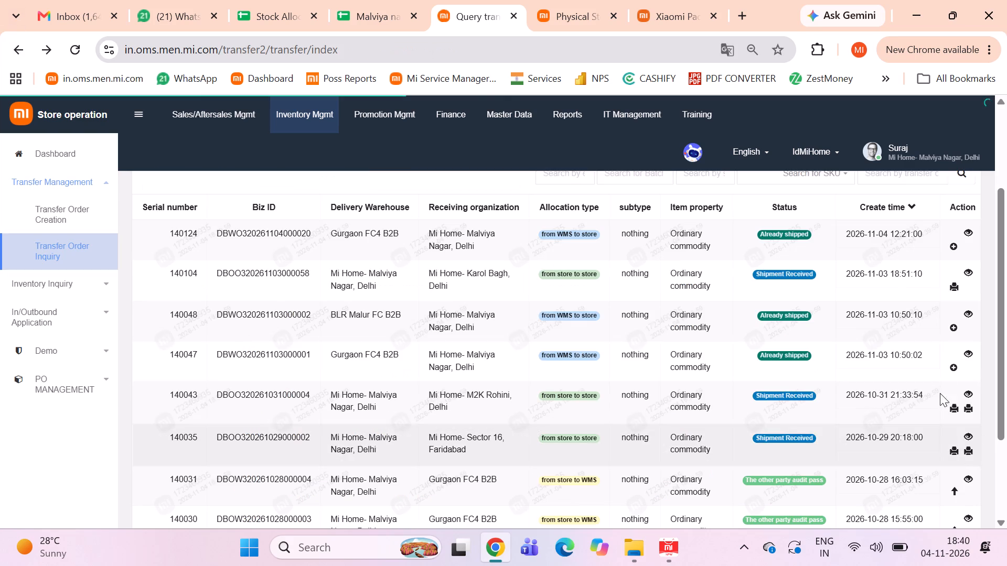
Open the receiving page of transfer order 140048 from BLR Malur FC B2B, check its products, and return to the order list.
{"action": "left_click", "coordinate": [953, 328]}
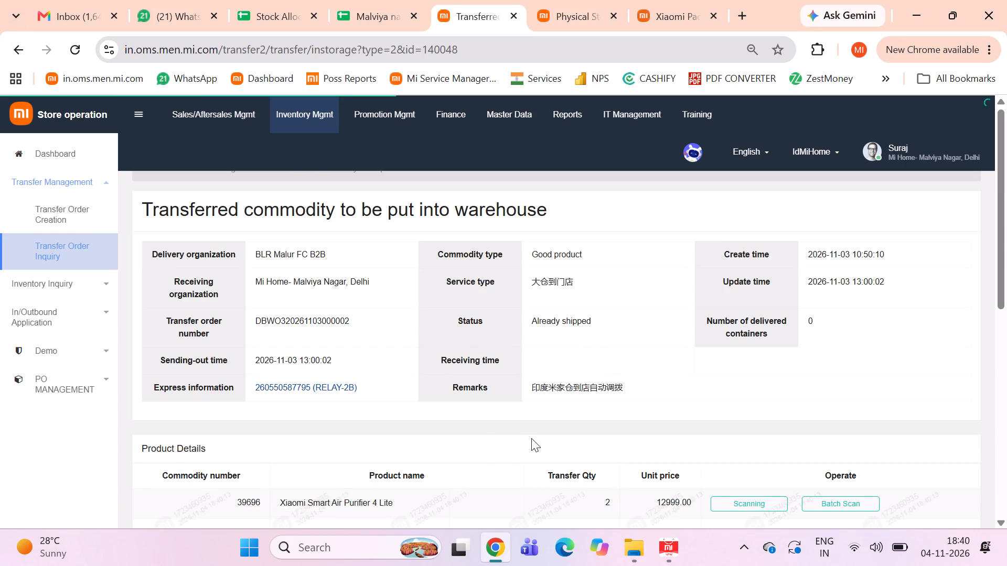
{"action": "scroll", "coordinate": [460, 338], "scroll_direction": "down", "scroll_amount": 2}
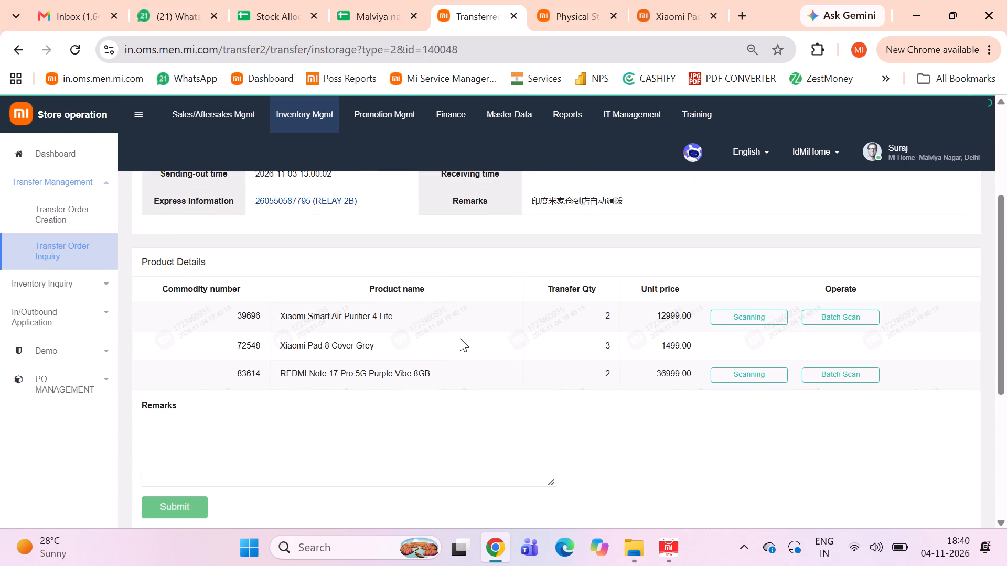
{"action": "scroll", "coordinate": [460, 338], "scroll_direction": "up", "scroll_amount": 1}
{"action": "left_click", "coordinate": [18, 52]}
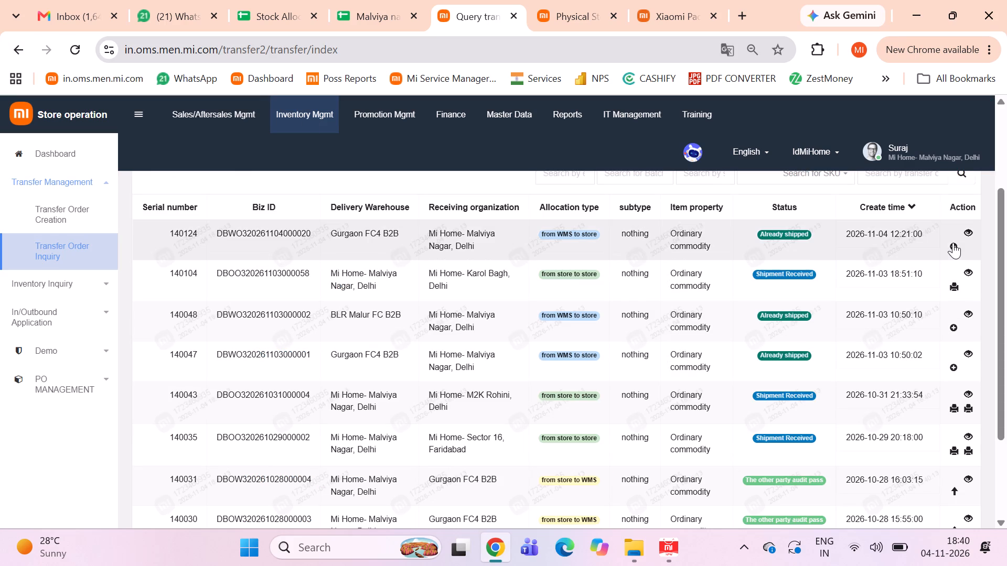
Open the receiving page of transfer order 140124 from Gurgaon FC4 B2B, check its products, and return to the order list.
{"action": "left_click", "coordinate": [952, 243]}
{"action": "scroll", "coordinate": [497, 375], "scroll_direction": "right", "scroll_amount": 1}
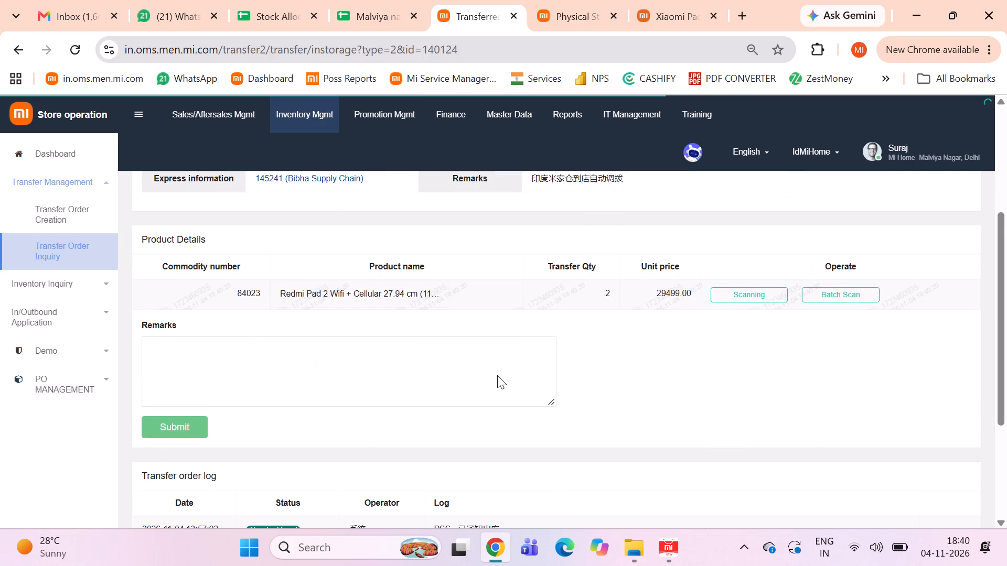
{"action": "scroll", "coordinate": [497, 375], "scroll_direction": "right", "scroll_amount": 2}
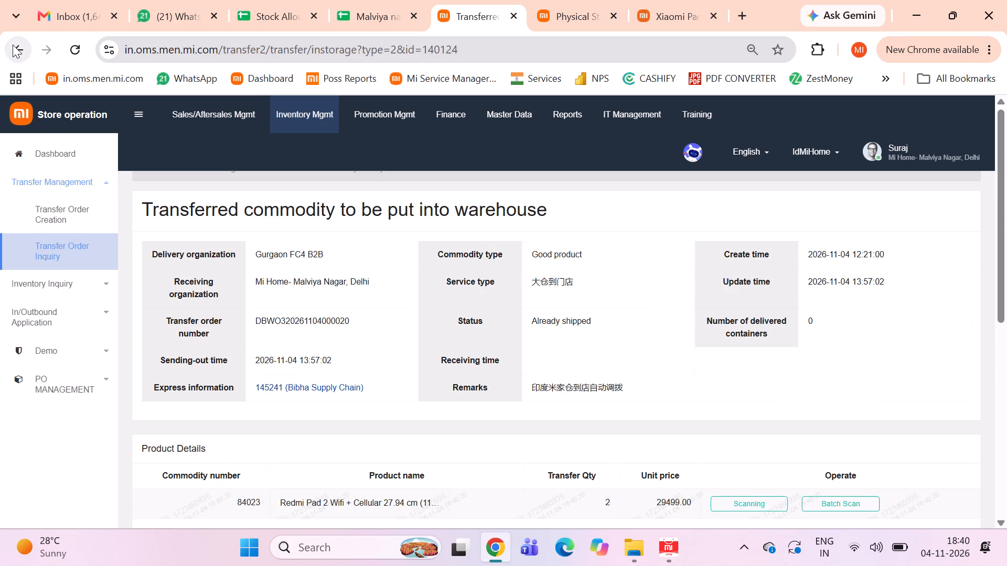
{"action": "left_click", "coordinate": [13, 45]}
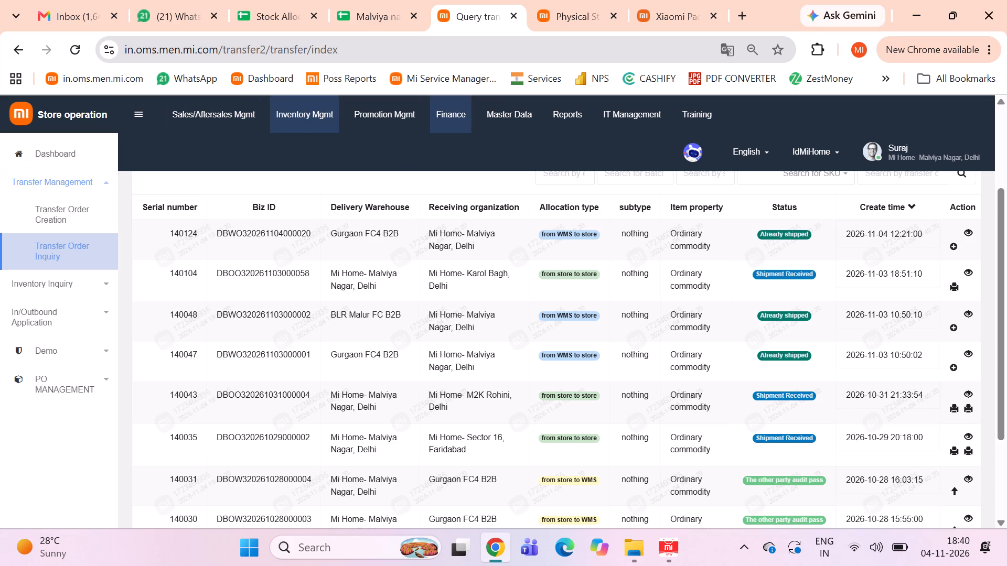
Reopen the receiving page of transfer order 140047 and examine its full product list with transfer quantities.
{"action": "scroll", "coordinate": [860, 380], "scroll_direction": "down", "scroll_amount": 1}
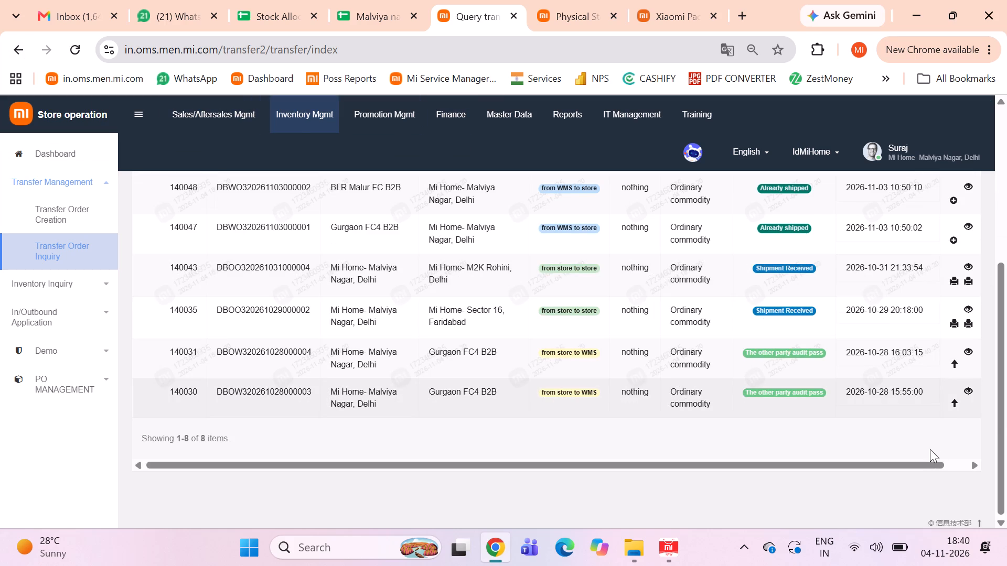
{"action": "scroll", "coordinate": [781, 288], "scroll_direction": "up", "scroll_amount": 2}
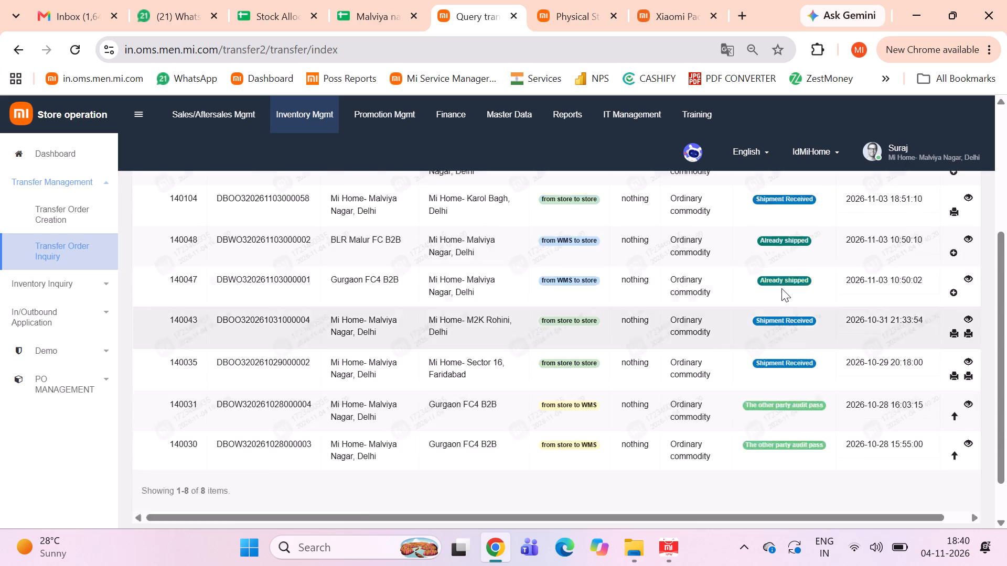
{"action": "scroll", "coordinate": [781, 288], "scroll_direction": "up", "scroll_amount": 3}
{"action": "scroll", "coordinate": [937, 383], "scroll_direction": "down", "scroll_amount": 1}
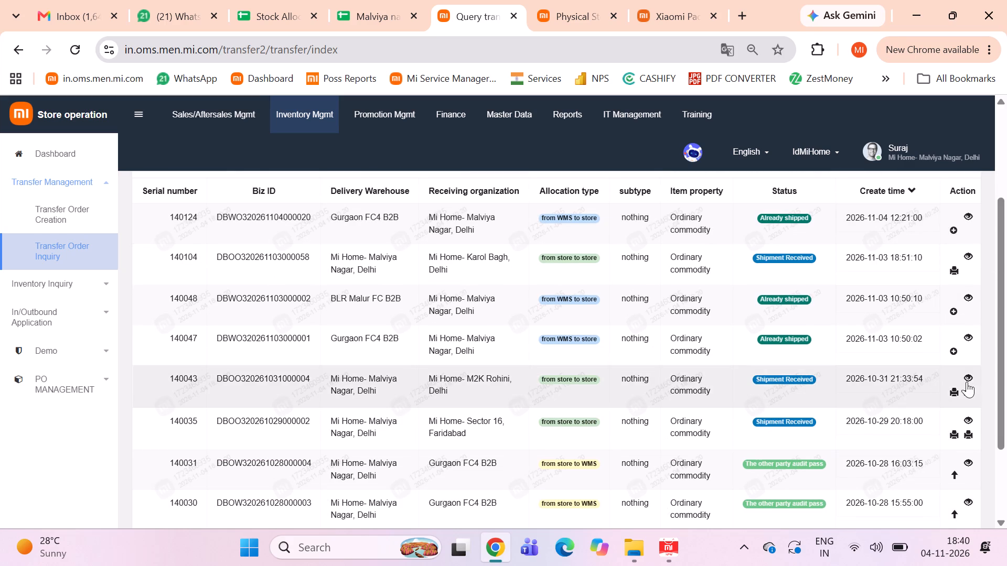
{"action": "left_click", "coordinate": [953, 353]}
{"action": "scroll", "coordinate": [641, 378], "scroll_direction": "down", "scroll_amount": 2}
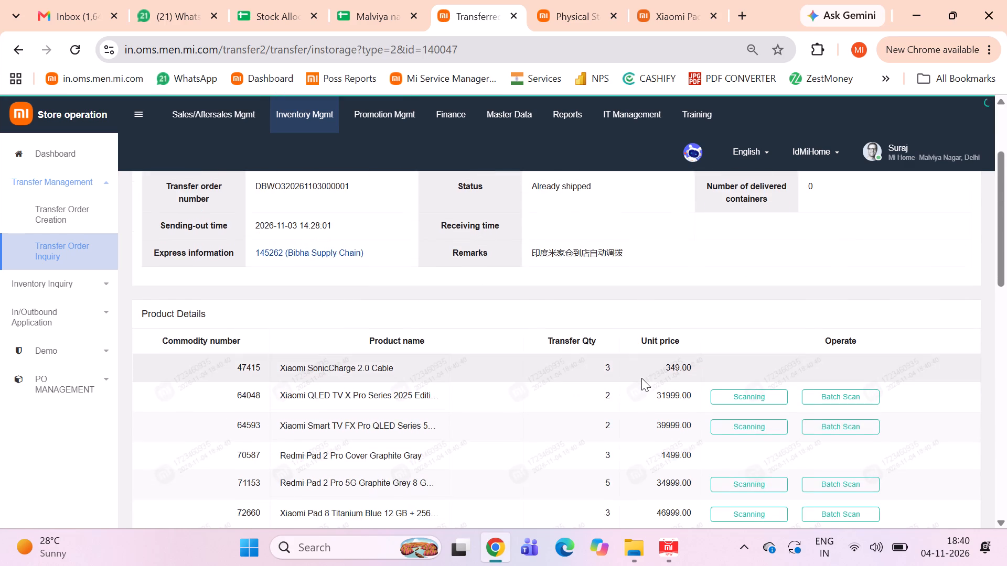
{"action": "scroll", "coordinate": [641, 378], "scroll_direction": "down", "scroll_amount": 1}
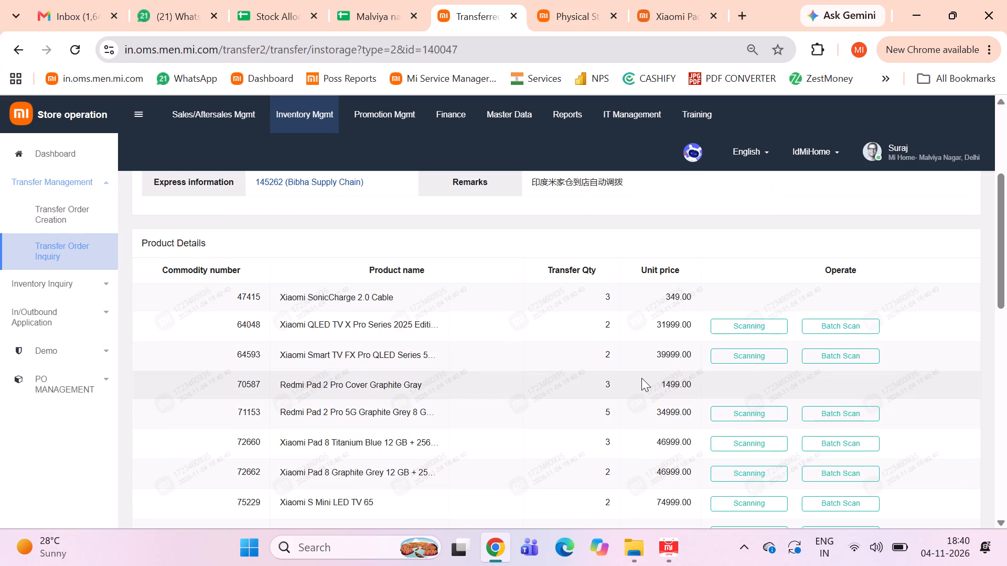
{"action": "left_click", "coordinate": [641, 378]}
{"action": "scroll", "coordinate": [641, 378], "scroll_direction": "down", "scroll_amount": 2}
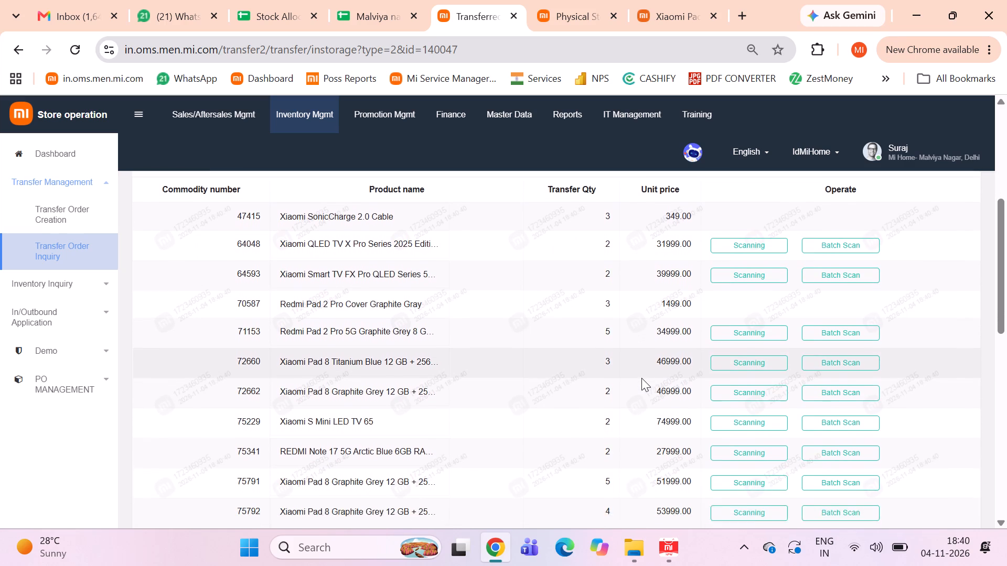
{"action": "scroll", "coordinate": [641, 378], "scroll_direction": "down", "scroll_amount": 2}
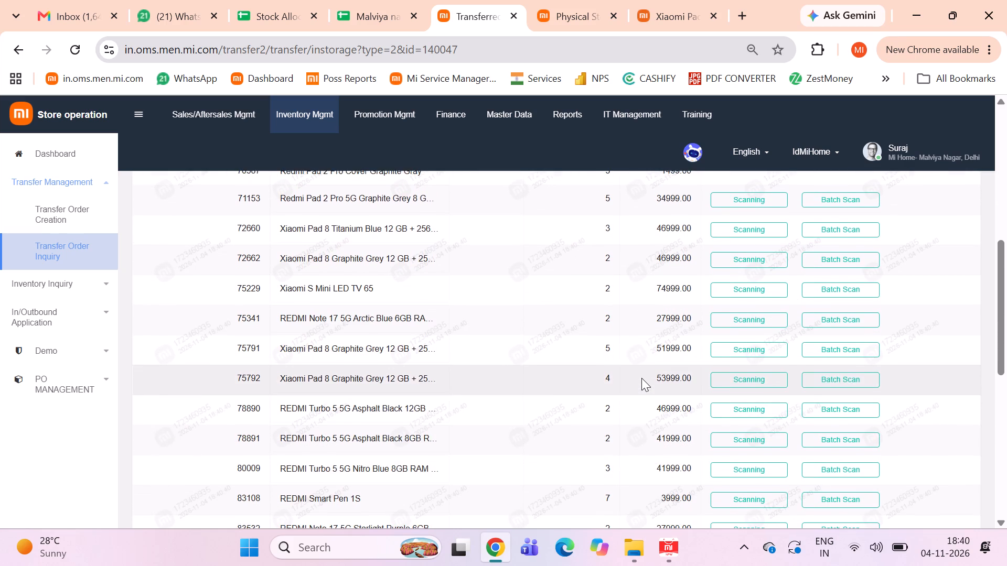
{"action": "scroll", "coordinate": [641, 378], "scroll_direction": "down", "scroll_amount": 2}
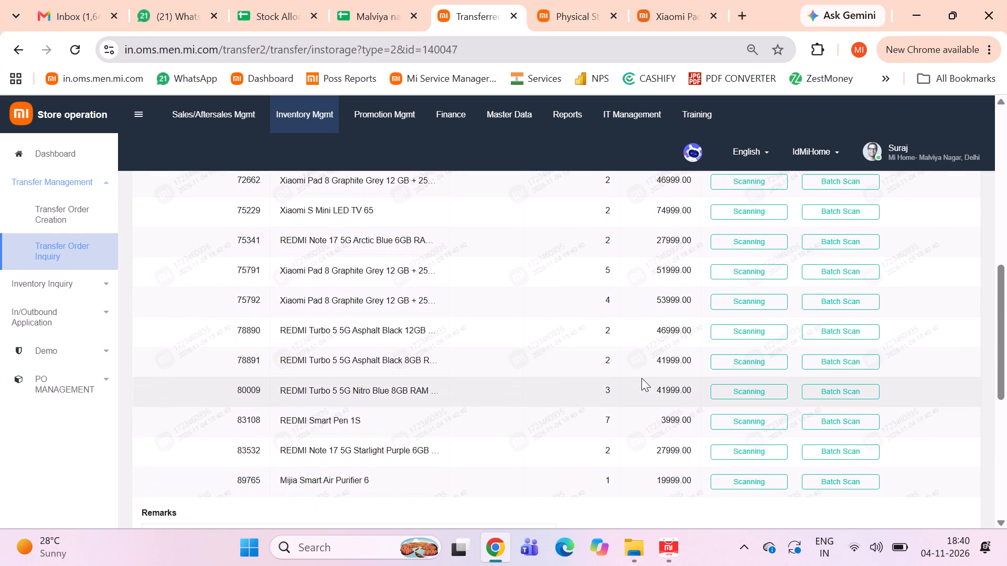
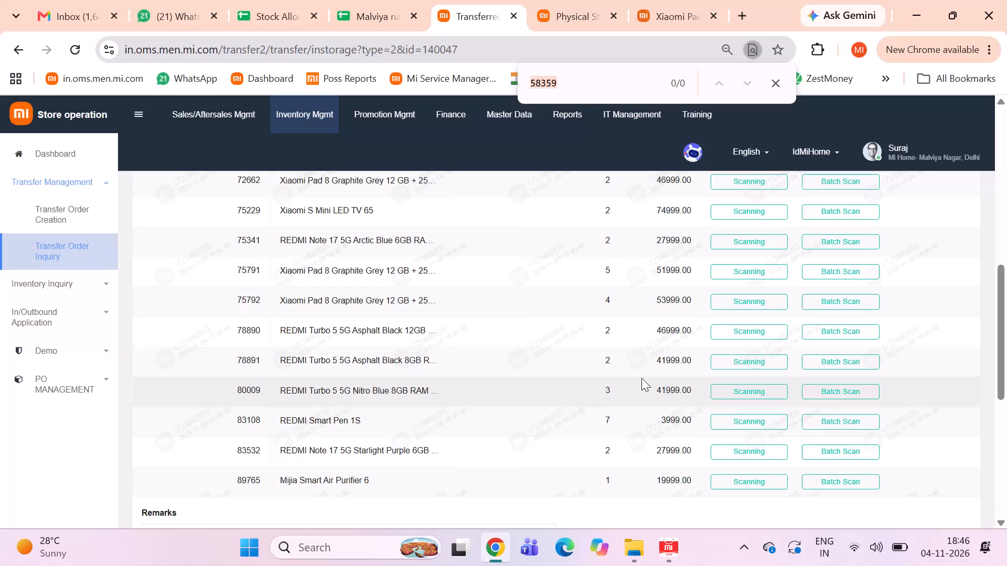
Find commodity 78890 in the product list and scan in its serial numbers 78890/G6XD00029 and 78890/G6XD00007.
{"action": "key", "text": "BackSpace"}
{"action": "type", "text": "788"}
{"action": "type", "text": "90"}
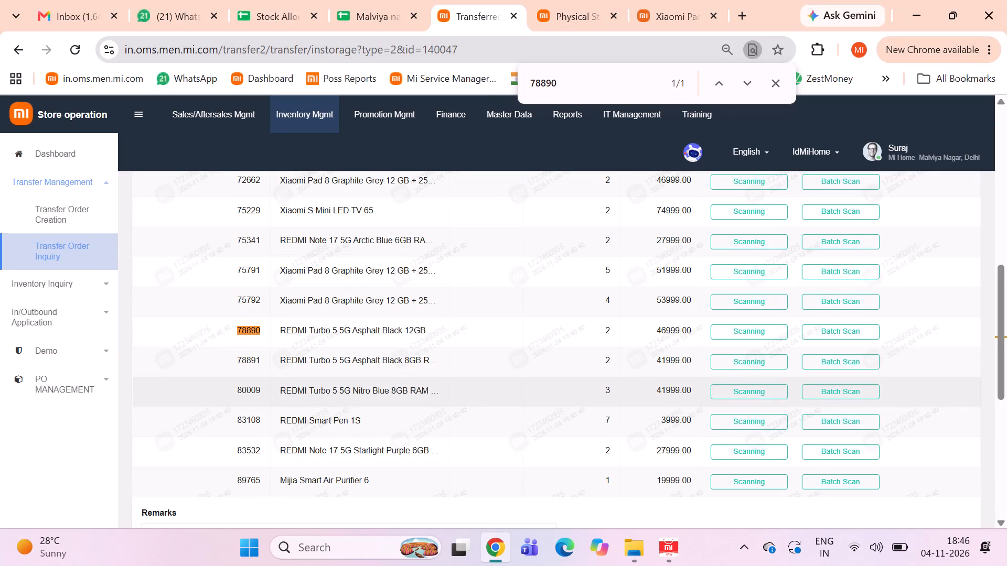
{"action": "left_click", "coordinate": [765, 339]}
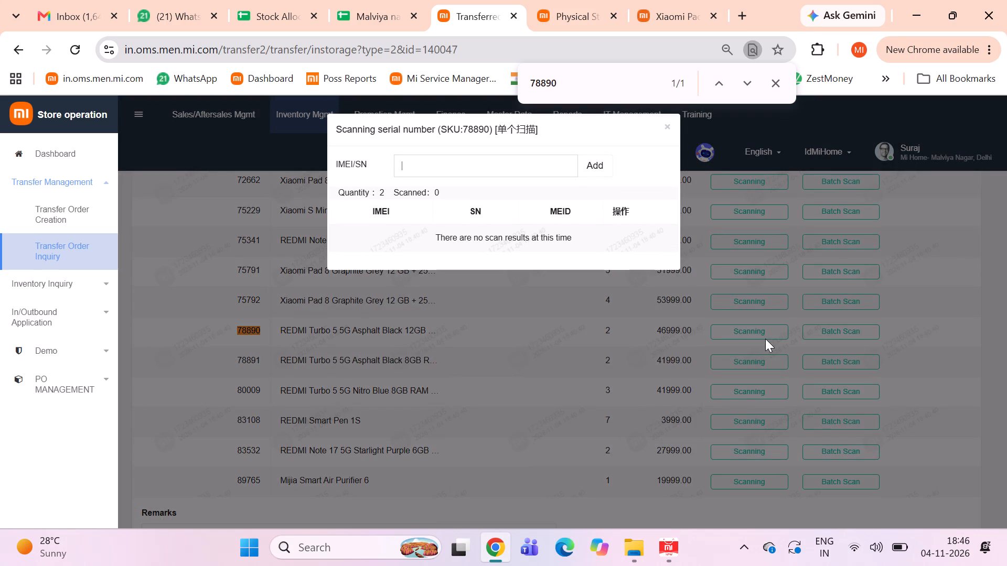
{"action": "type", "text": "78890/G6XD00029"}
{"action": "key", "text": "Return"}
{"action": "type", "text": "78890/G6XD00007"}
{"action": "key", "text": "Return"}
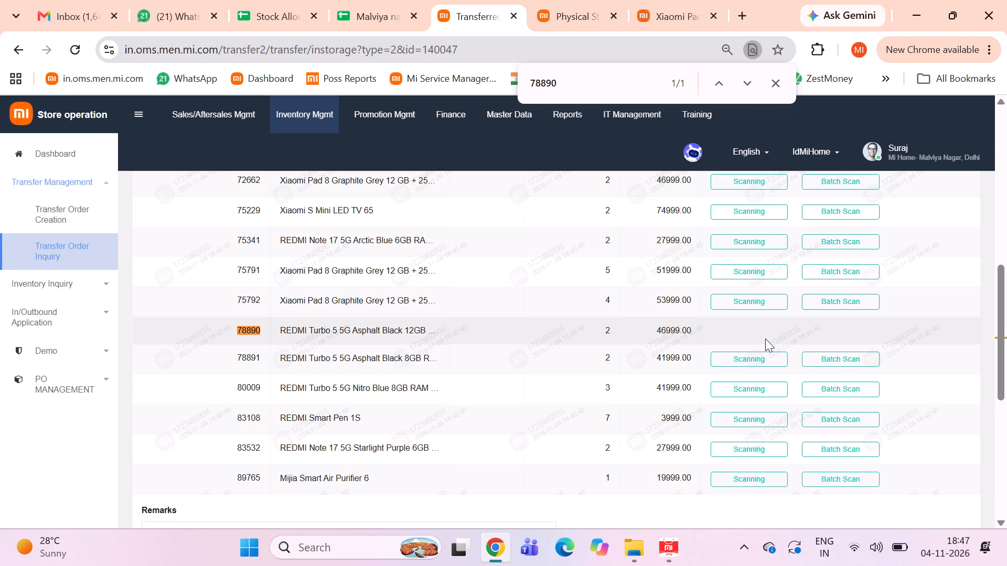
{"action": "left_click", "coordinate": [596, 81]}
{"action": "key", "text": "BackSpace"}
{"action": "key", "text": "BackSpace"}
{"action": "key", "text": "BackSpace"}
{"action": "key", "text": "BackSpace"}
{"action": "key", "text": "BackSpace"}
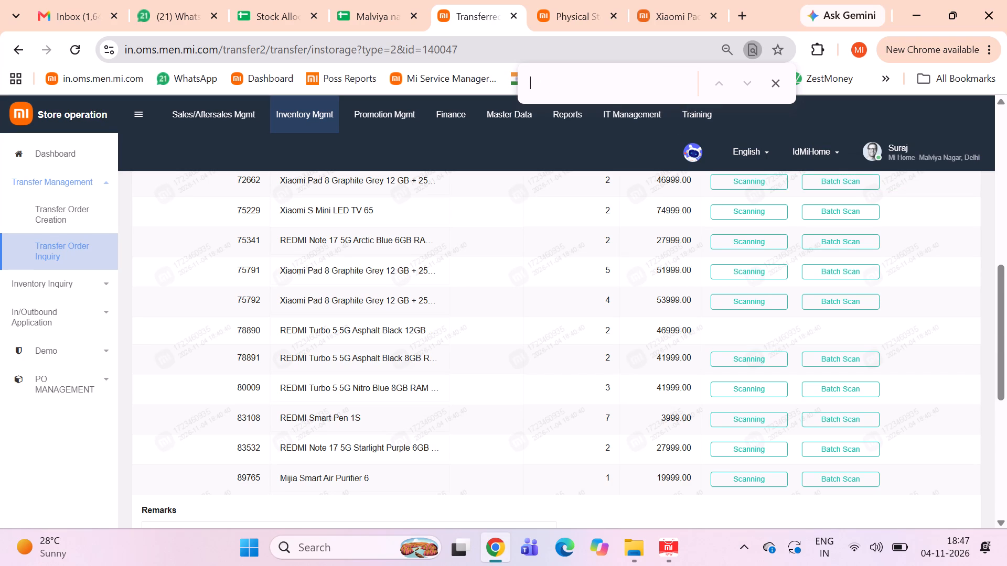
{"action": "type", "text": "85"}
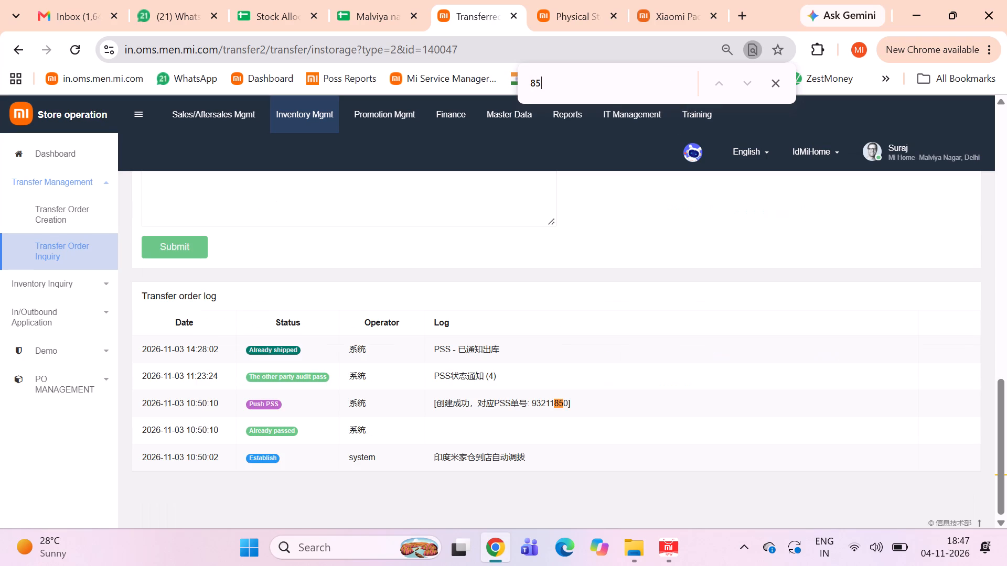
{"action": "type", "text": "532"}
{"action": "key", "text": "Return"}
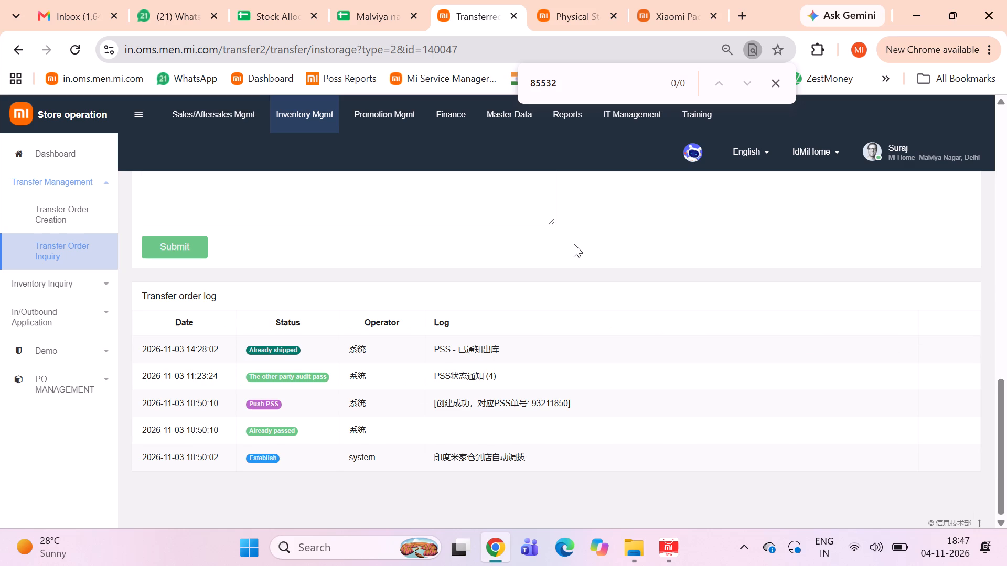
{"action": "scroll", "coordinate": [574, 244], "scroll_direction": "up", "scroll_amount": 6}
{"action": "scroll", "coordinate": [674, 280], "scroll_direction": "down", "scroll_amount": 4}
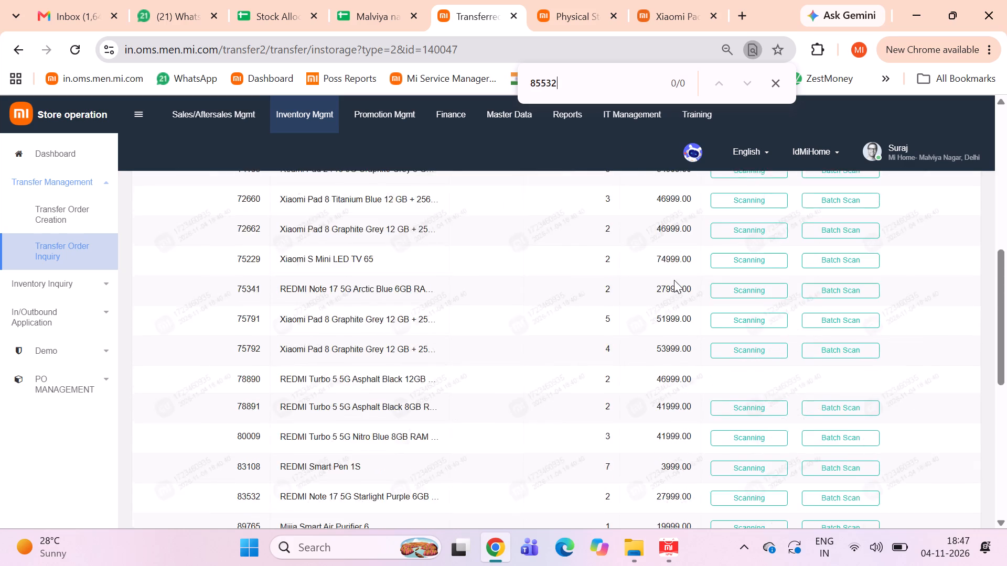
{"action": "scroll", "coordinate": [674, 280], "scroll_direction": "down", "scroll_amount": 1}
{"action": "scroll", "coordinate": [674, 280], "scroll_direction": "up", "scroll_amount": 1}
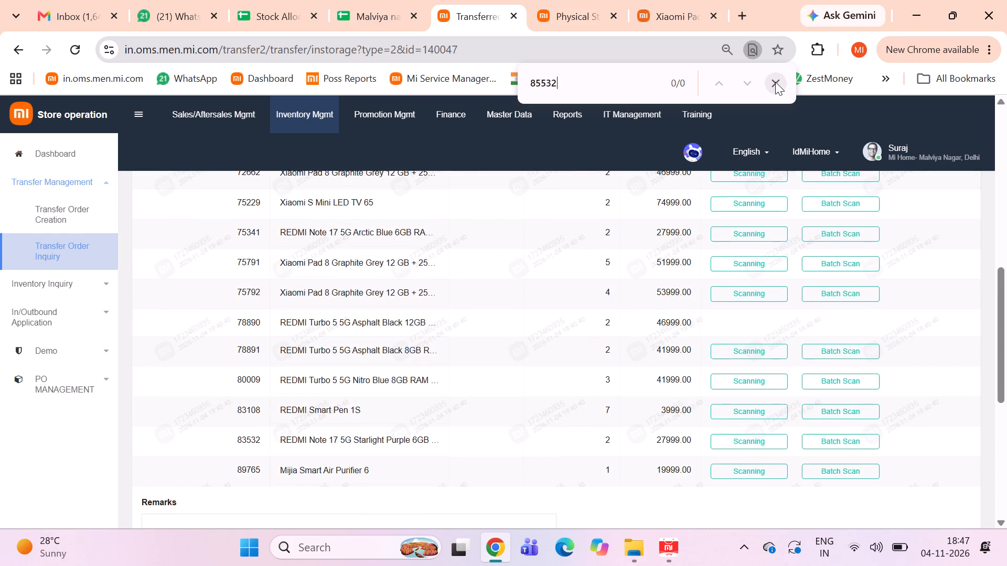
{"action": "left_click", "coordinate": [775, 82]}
Find commodity 83532 in the product list and scan in its serial numbers 83532/G6X800425 and 83532/G6X800305.
{"action": "key", "text": "ctrl+f"}
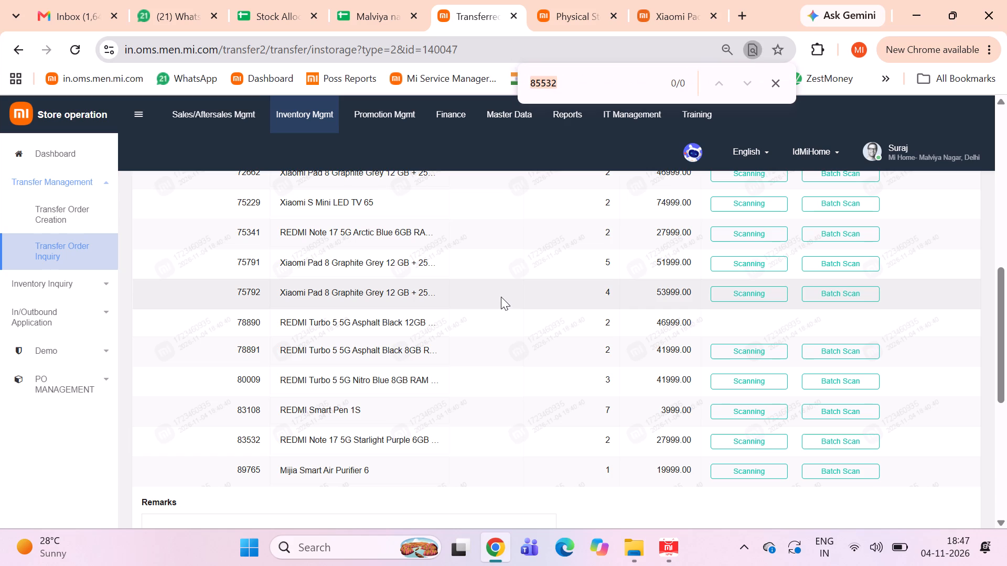
{"action": "key", "text": "BackSpace"}
{"action": "key", "text": "BackSpace"}
{"action": "key", "text": "BackSpace"}
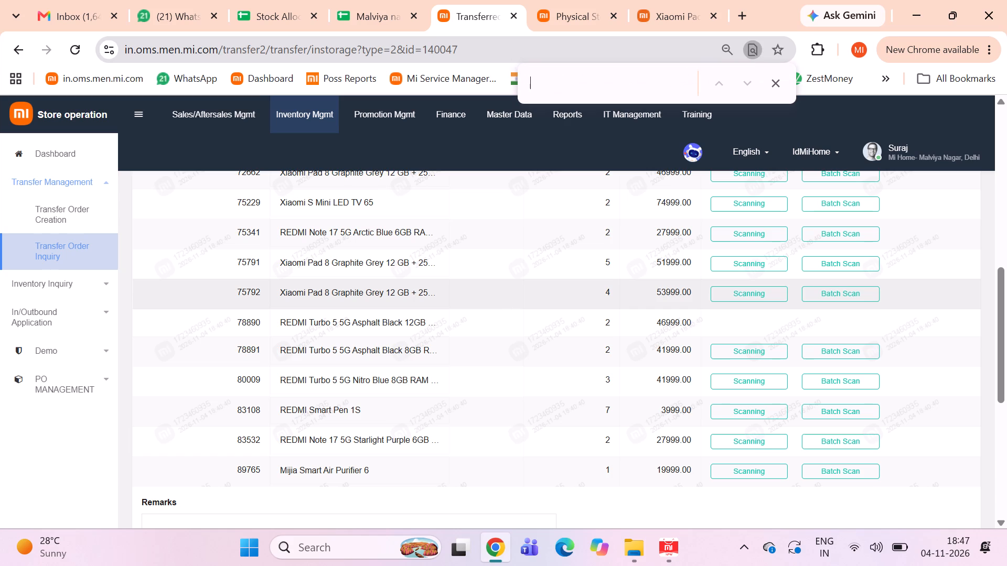
{"action": "type", "text": "83"}
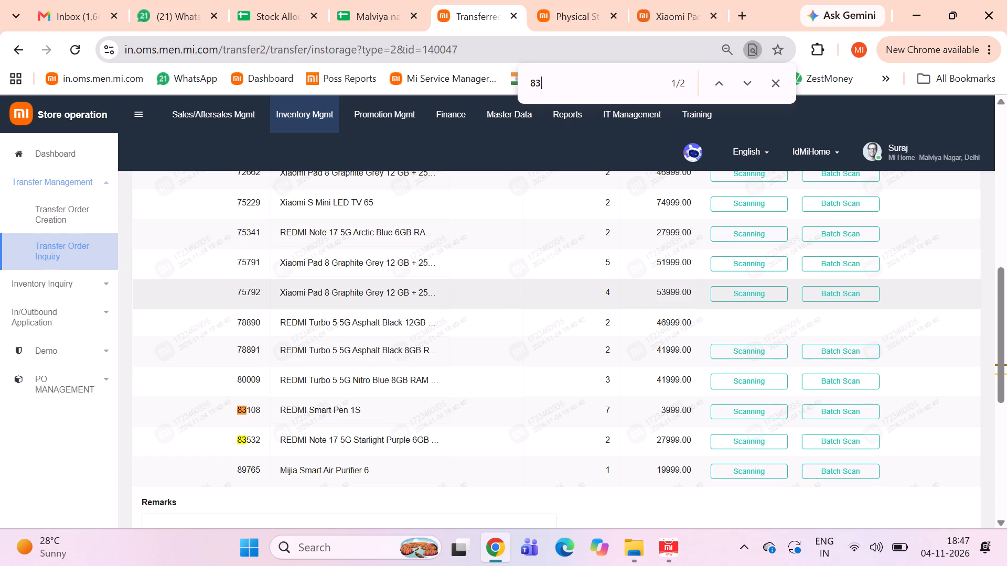
{"action": "type", "text": "532"}
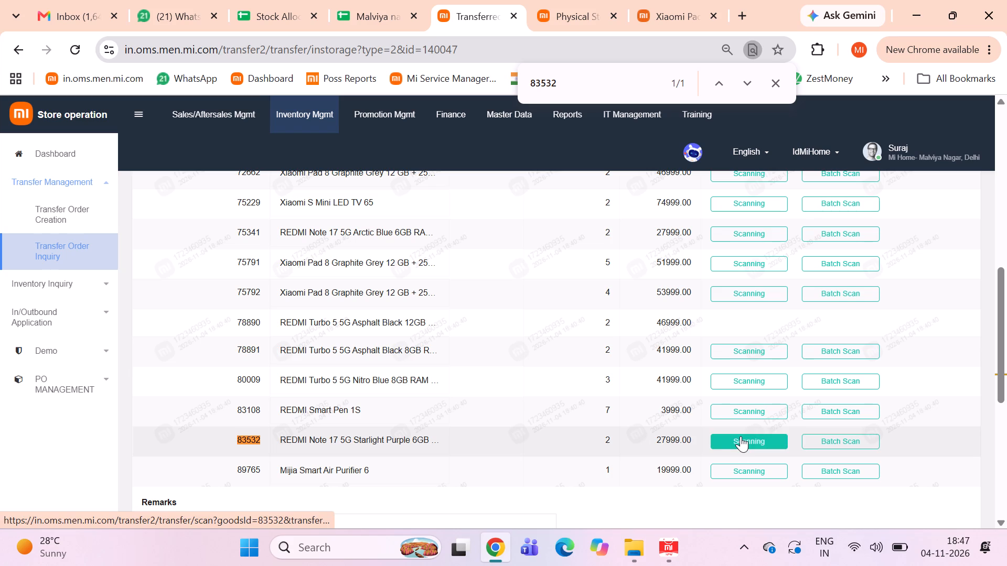
{"action": "left_click", "coordinate": [741, 436]}
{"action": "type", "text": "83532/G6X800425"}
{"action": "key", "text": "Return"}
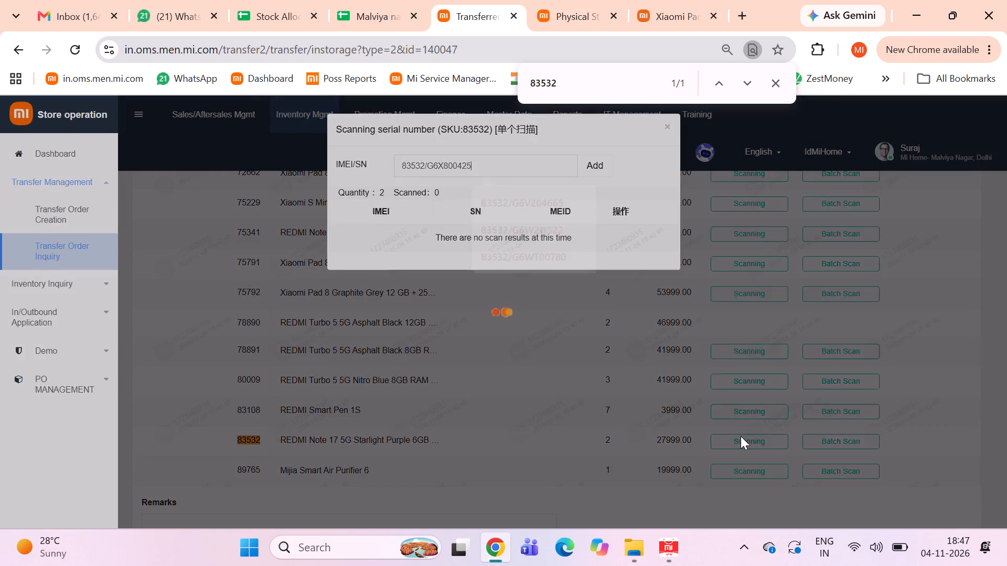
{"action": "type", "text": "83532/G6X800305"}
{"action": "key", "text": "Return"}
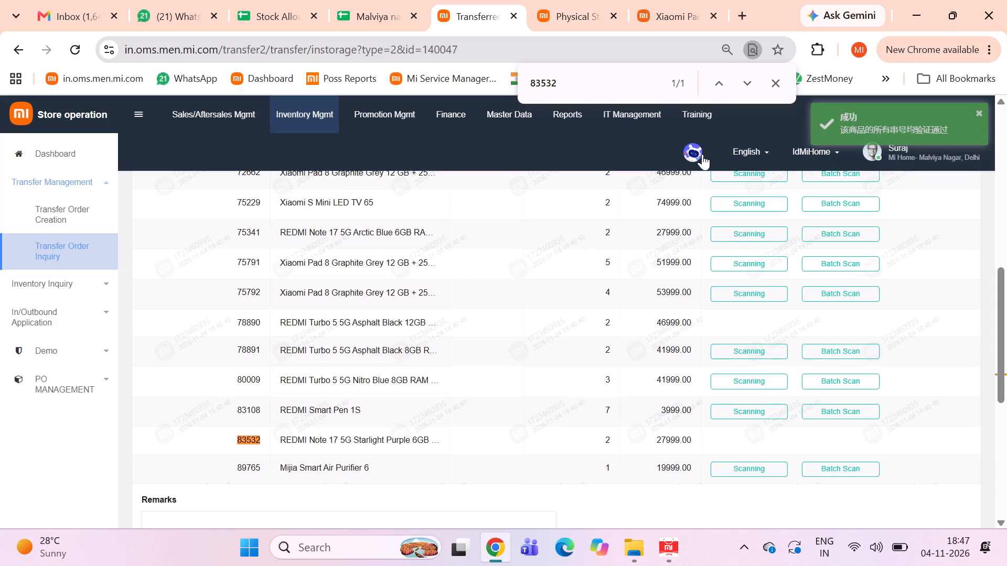
Find commodity 75341 in the product list and scan in its serial numbers 75341/G6X300679 and 75341/G6X300479.
{"action": "left_click", "coordinate": [586, 90]}
{"action": "key", "text": "BackSpace"}
{"action": "key", "text": "BackSpace"}
{"action": "key", "text": "BackSpace"}
{"action": "key", "text": "BackSpace"}
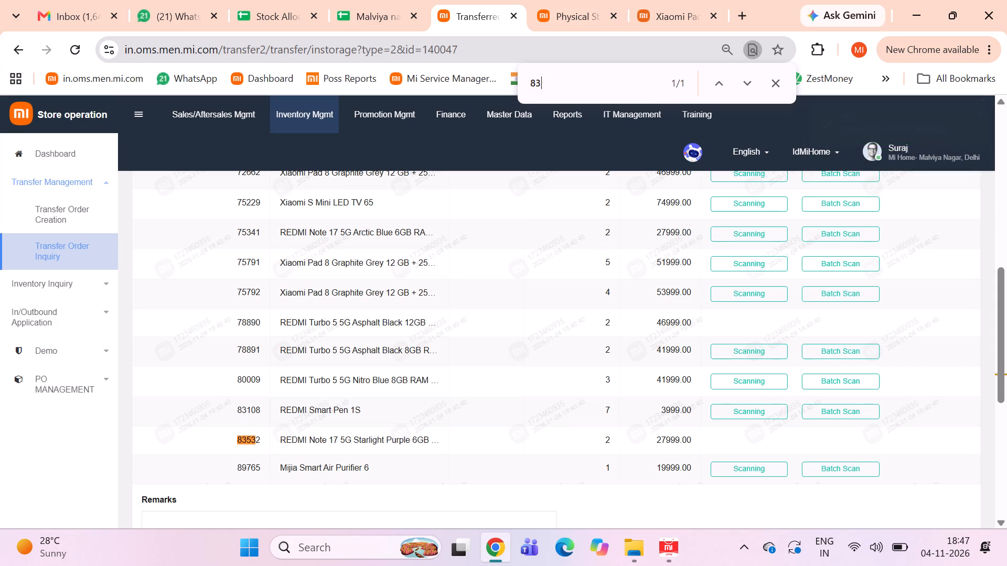
{"action": "key", "text": "BackSpace"}
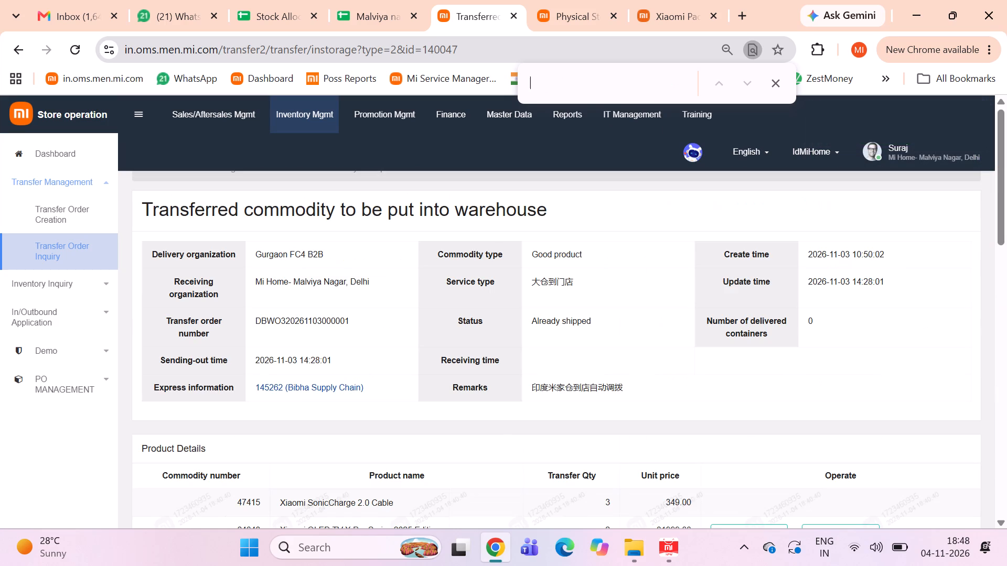
{"action": "type", "text": "75"}
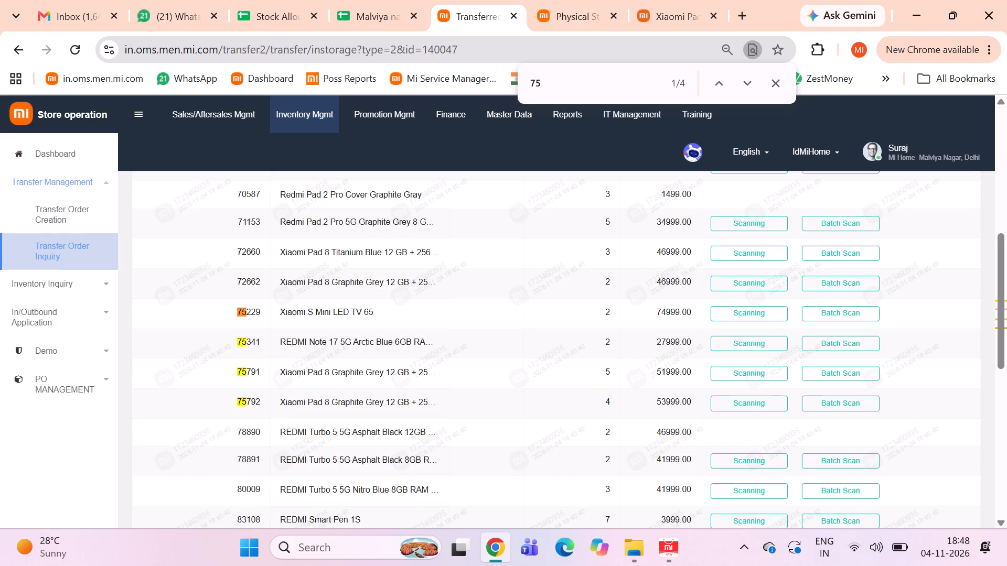
{"action": "type", "text": "341"}
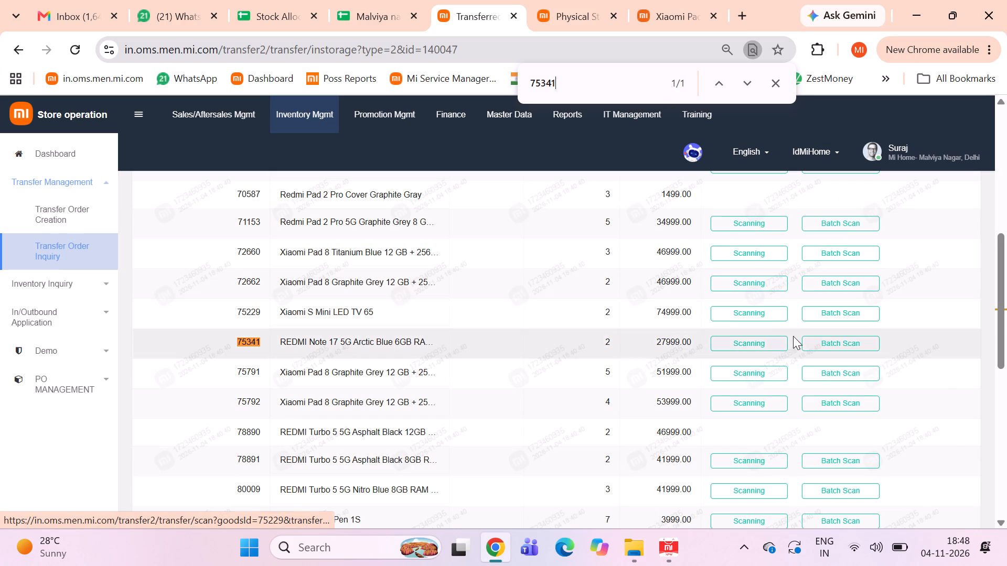
{"action": "left_click", "coordinate": [765, 345]}
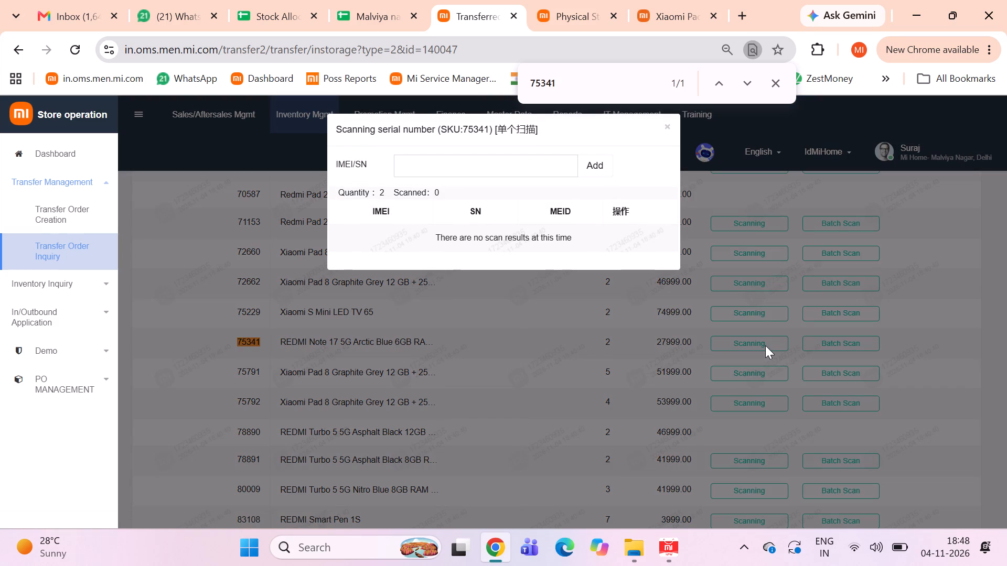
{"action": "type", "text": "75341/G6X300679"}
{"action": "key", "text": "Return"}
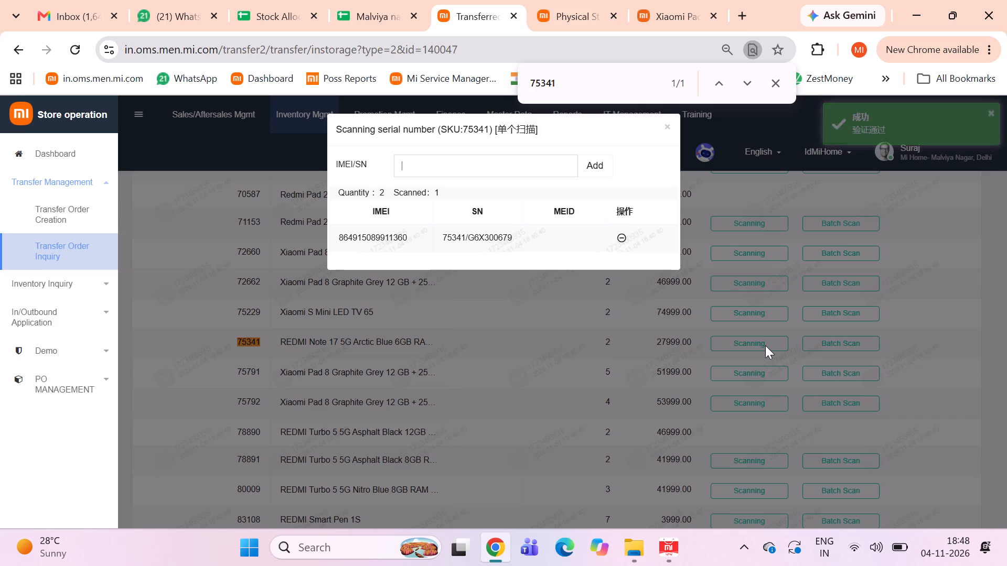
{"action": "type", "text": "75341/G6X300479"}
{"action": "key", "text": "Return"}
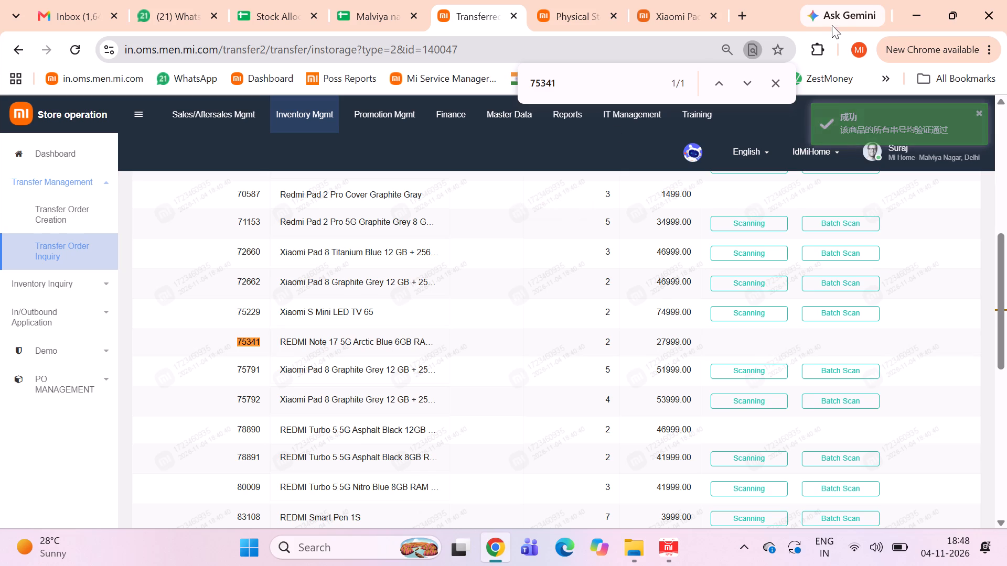
Search the product list for commodity 80009.
{"action": "left_click", "coordinate": [566, 84]}
{"action": "key", "text": "BackSpace"}
{"action": "key", "text": "BackSpace"}
{"action": "key", "text": "BackSpace"}
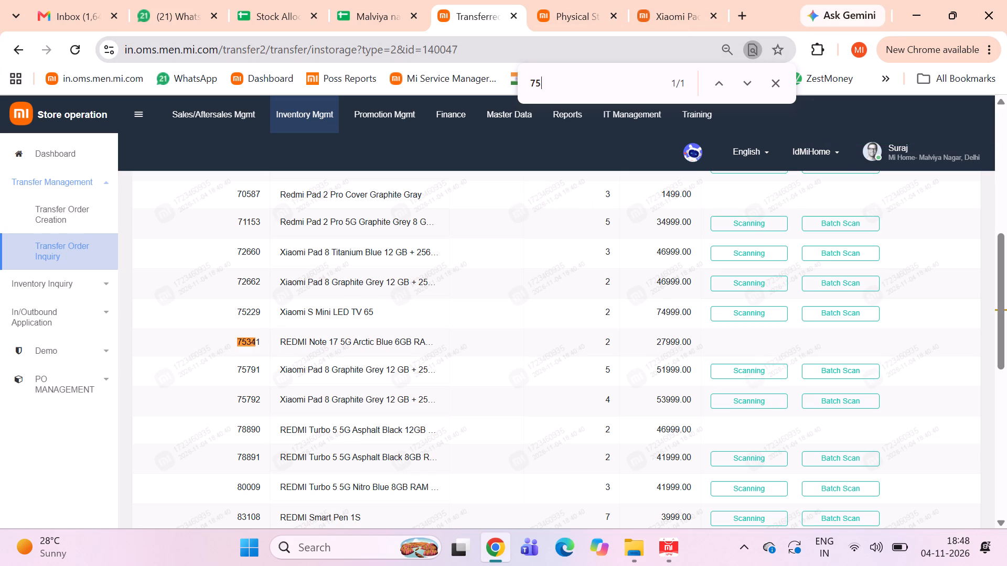
{"action": "key", "text": "BackSpace"}
{"action": "key", "text": "BackSpace"}
{"action": "key", "text": "BackSpace"}
{"action": "type", "text": "80009"}
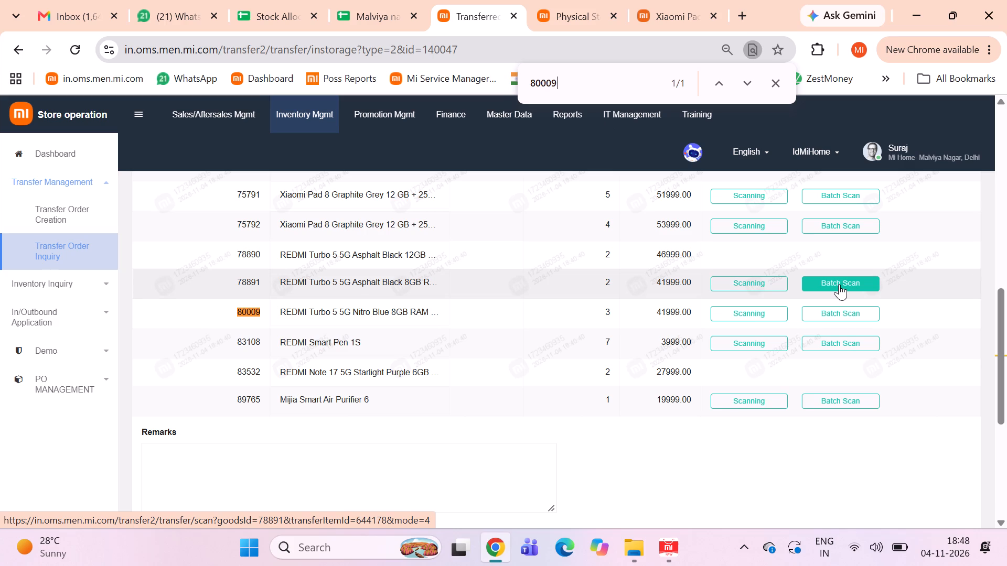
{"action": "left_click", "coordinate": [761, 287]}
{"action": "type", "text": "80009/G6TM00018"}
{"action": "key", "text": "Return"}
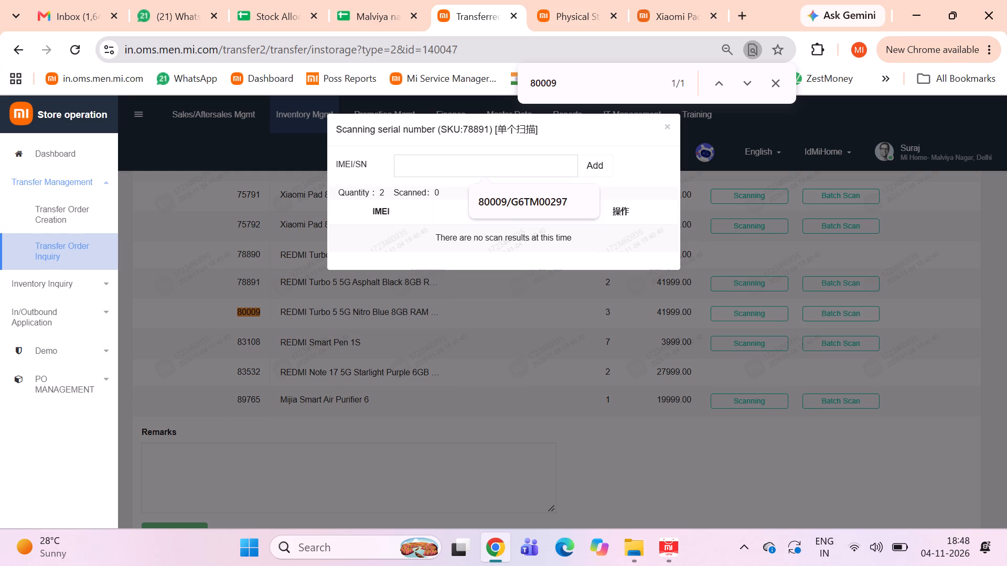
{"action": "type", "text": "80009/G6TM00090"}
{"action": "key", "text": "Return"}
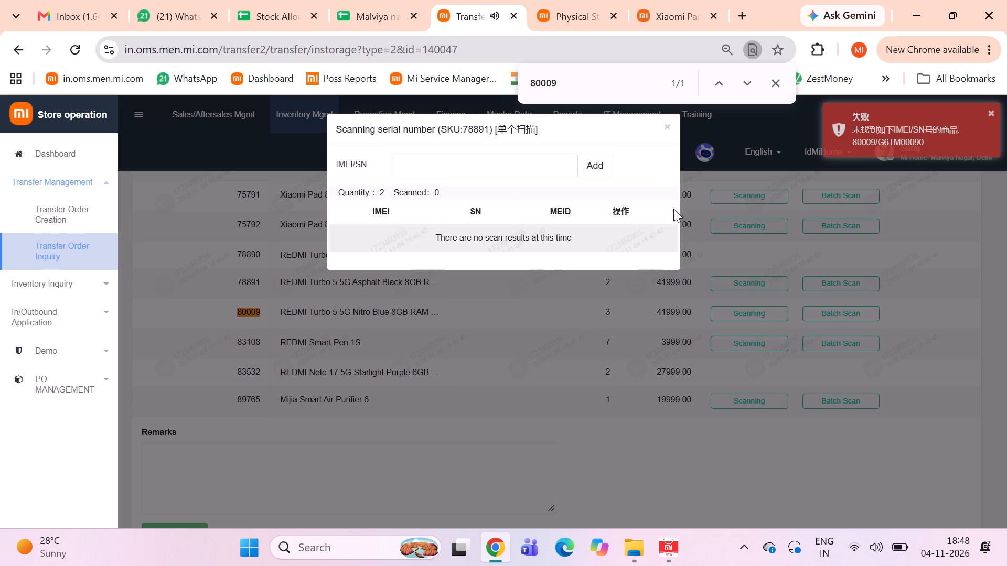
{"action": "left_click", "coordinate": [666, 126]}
Scan in serial numbers 80009/G6TM00090, 80009/G6TM00018 and 80009/G6TM00451 for the REDMI Turbo 5 5G Nitro Blue, commodity 80009.
{"action": "left_click", "coordinate": [740, 312]}
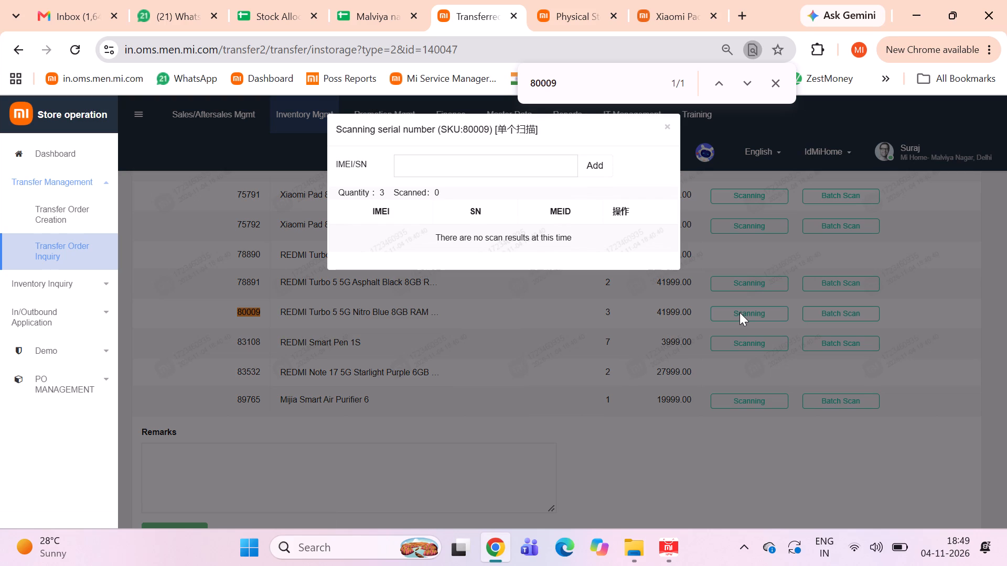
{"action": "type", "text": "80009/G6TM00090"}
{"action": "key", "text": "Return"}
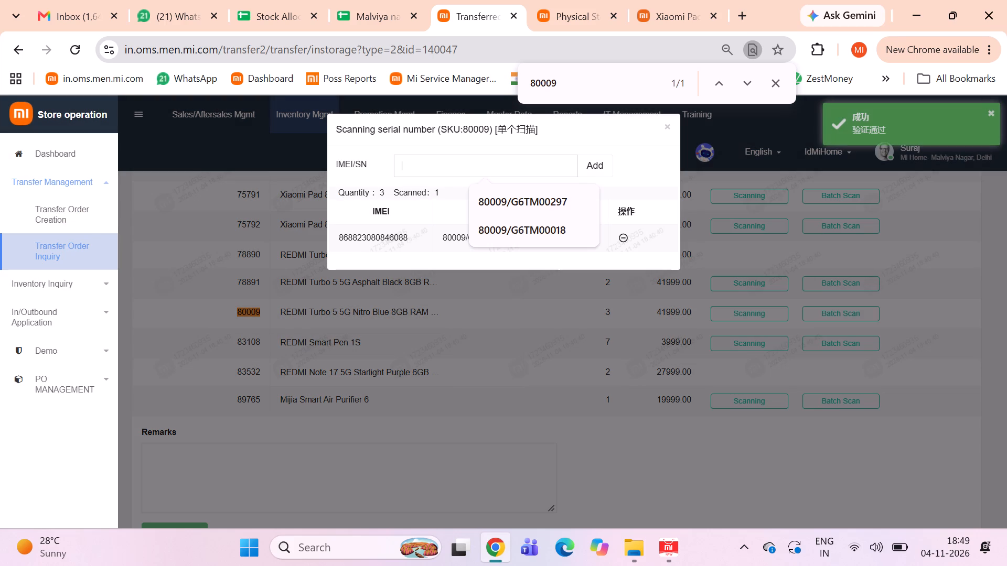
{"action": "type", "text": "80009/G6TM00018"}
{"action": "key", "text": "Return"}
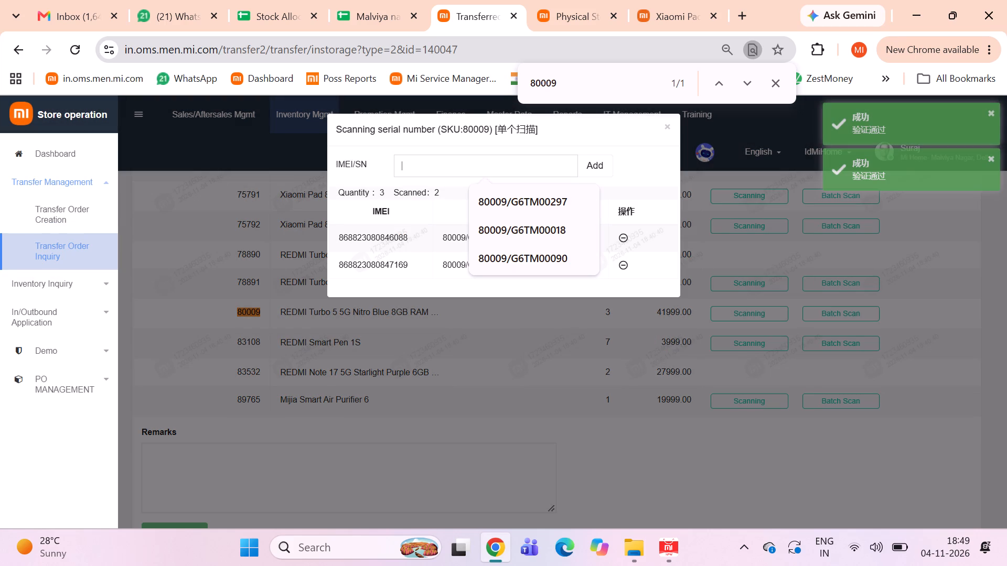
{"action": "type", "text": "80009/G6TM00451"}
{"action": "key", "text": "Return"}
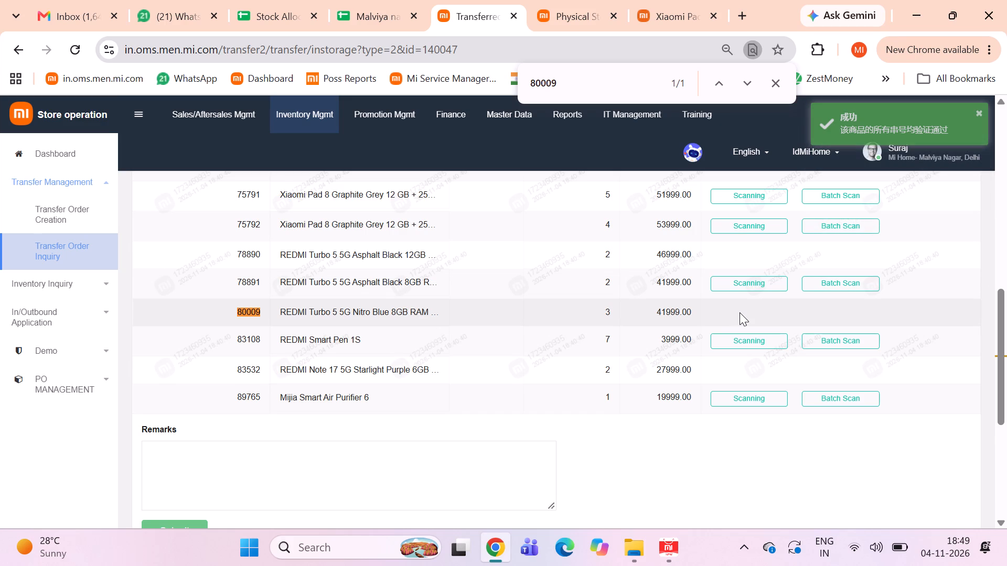
Find commodity 78891 in the product list and scan in its serial numbers 78891/G6V301254 and 78891/G6V300884.
{"action": "left_click", "coordinate": [580, 86]}
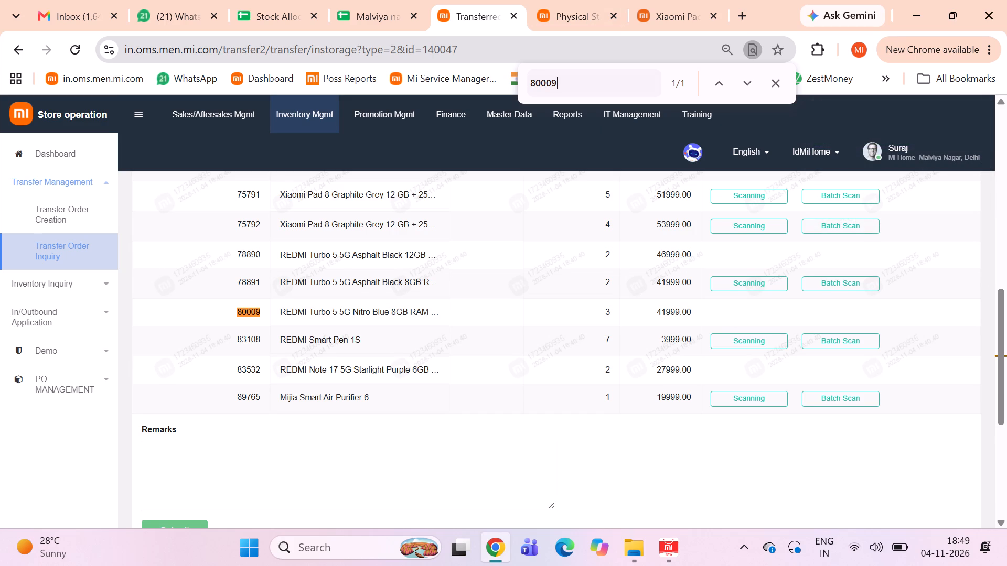
{"action": "key", "text": "BackSpace"}
{"action": "key", "text": "BackSpace"}
{"action": "key", "text": "BackSpace"}
{"action": "key", "text": "BackSpace"}
{"action": "key", "text": "BackSpace"}
{"action": "key", "text": "BackSpace"}
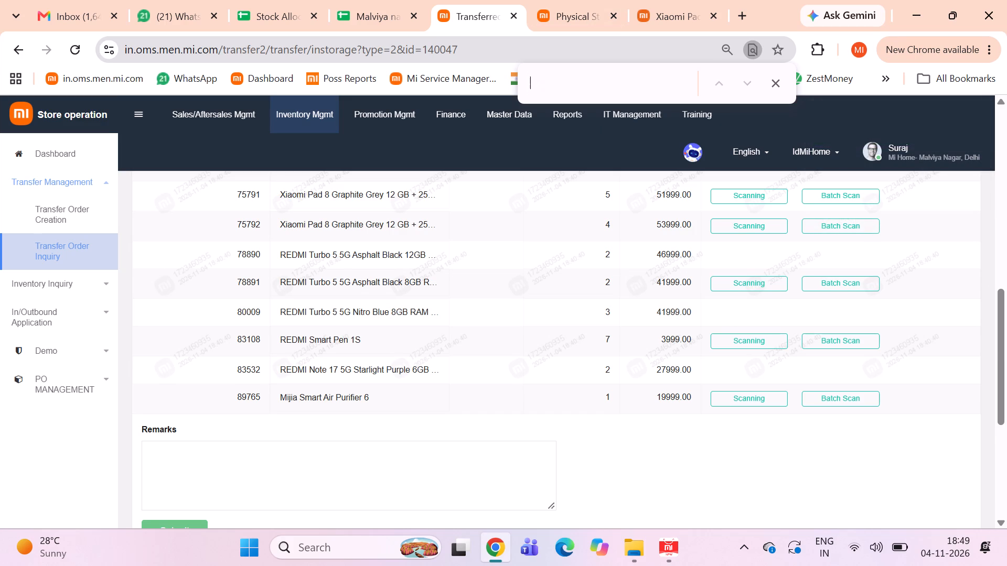
{"action": "type", "text": "78"}
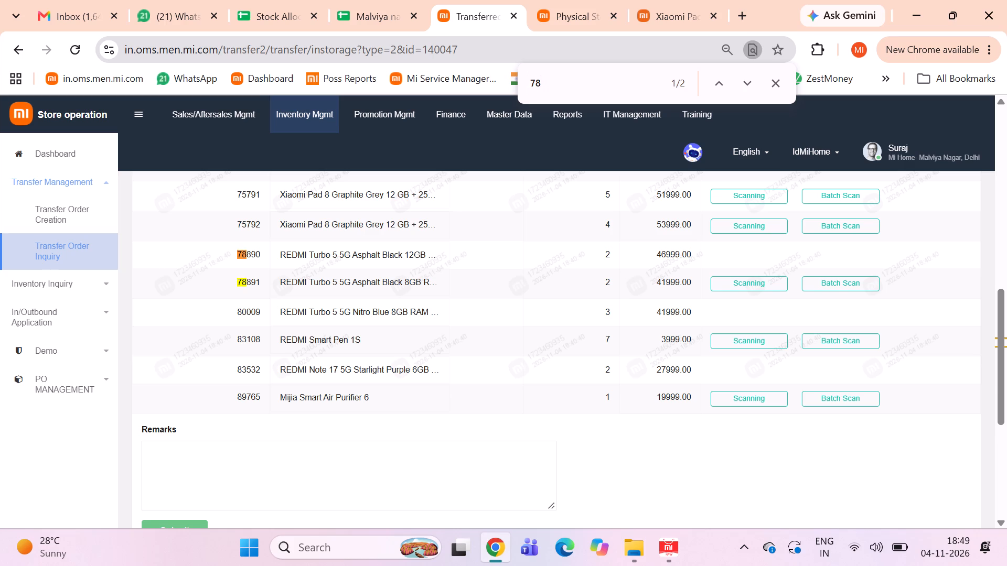
{"action": "type", "text": "891"}
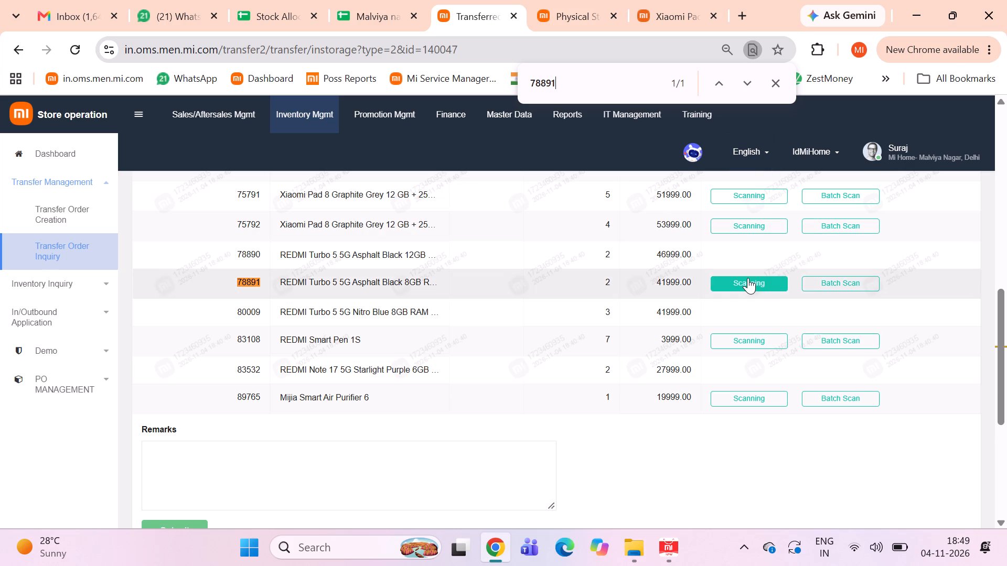
{"action": "left_click", "coordinate": [748, 278]}
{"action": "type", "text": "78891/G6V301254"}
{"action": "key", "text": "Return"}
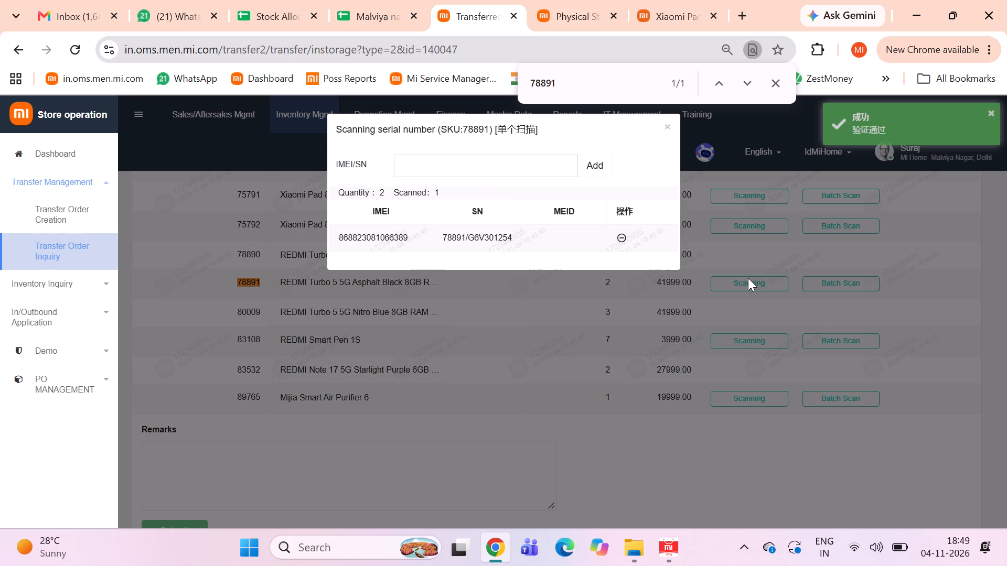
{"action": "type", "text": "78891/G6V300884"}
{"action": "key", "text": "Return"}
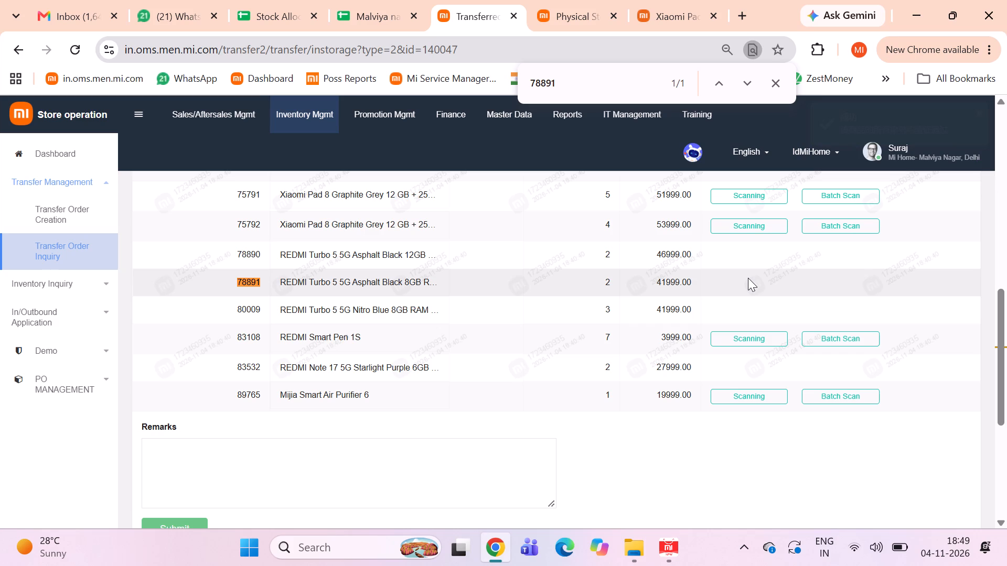
Search the product list for commodity 72660.
{"action": "left_click", "coordinate": [570, 76]}
{"action": "key", "text": "BackSpace"}
{"action": "key", "text": "BackSpace"}
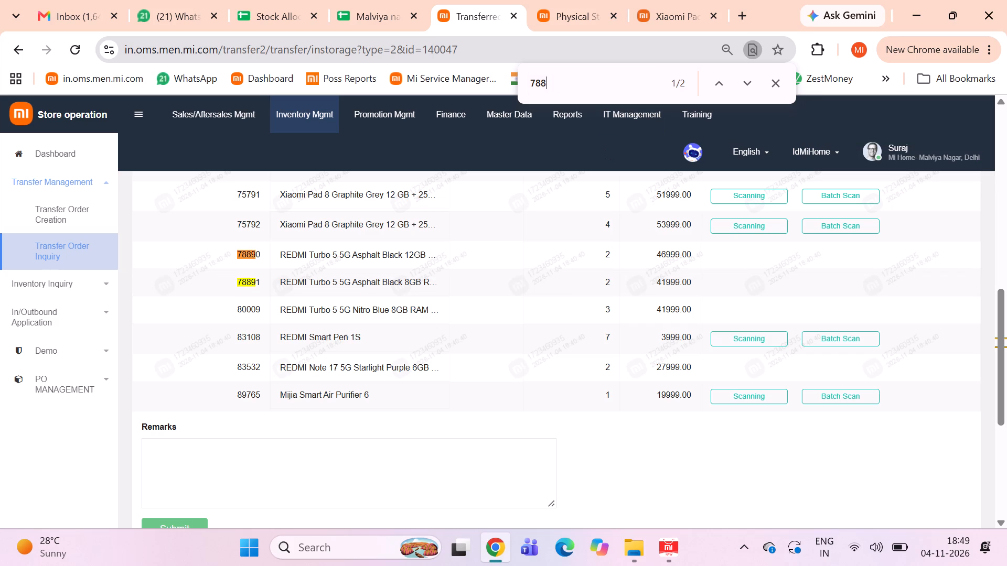
{"action": "key", "text": "BackSpace"}
{"action": "key", "text": "BackSpace"}
{"action": "key", "text": "BackSpace"}
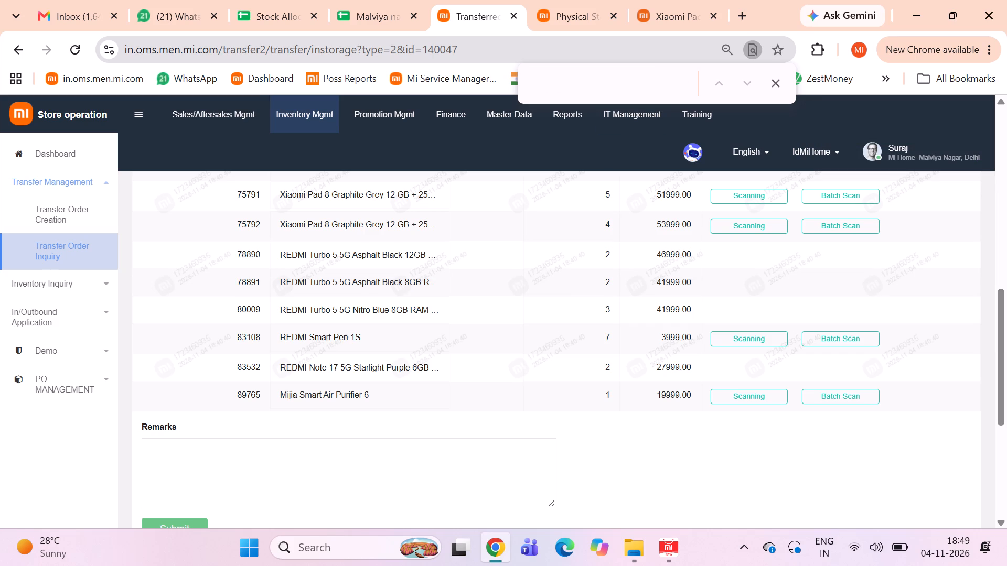
{"action": "type", "text": "72"}
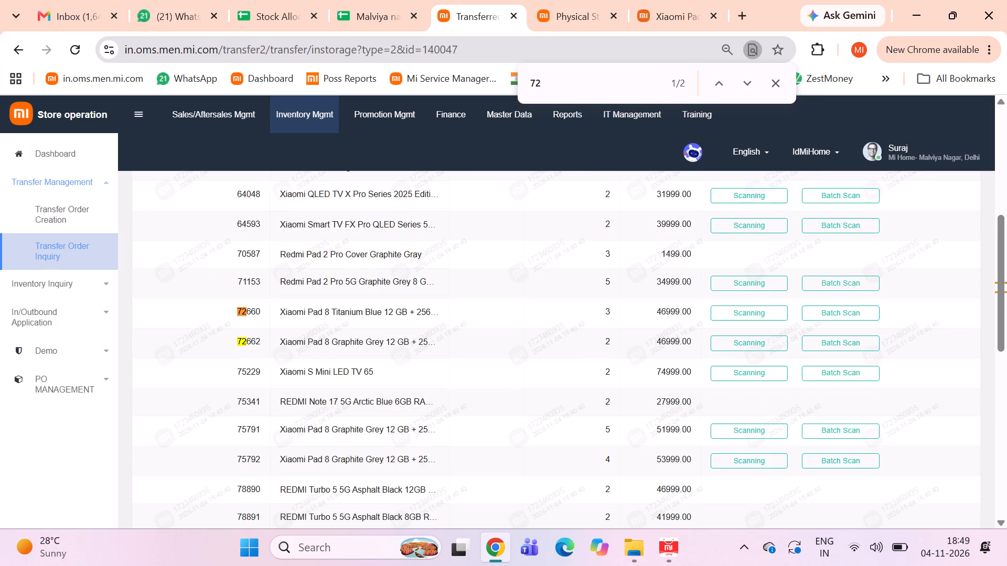
{"action": "type", "text": "660"}
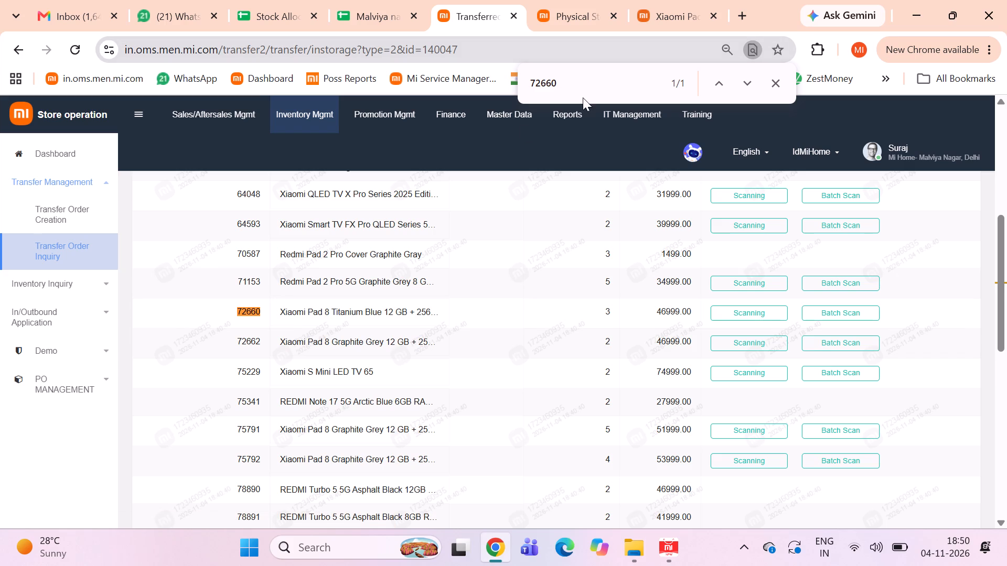
Search the product list for commodity 70587.
{"action": "key", "text": "BackSpace"}
{"action": "key", "text": "BackSpace"}
{"action": "key", "text": "BackSpace"}
{"action": "key", "text": "BackSpace"}
{"action": "key", "text": "BackSpace"}
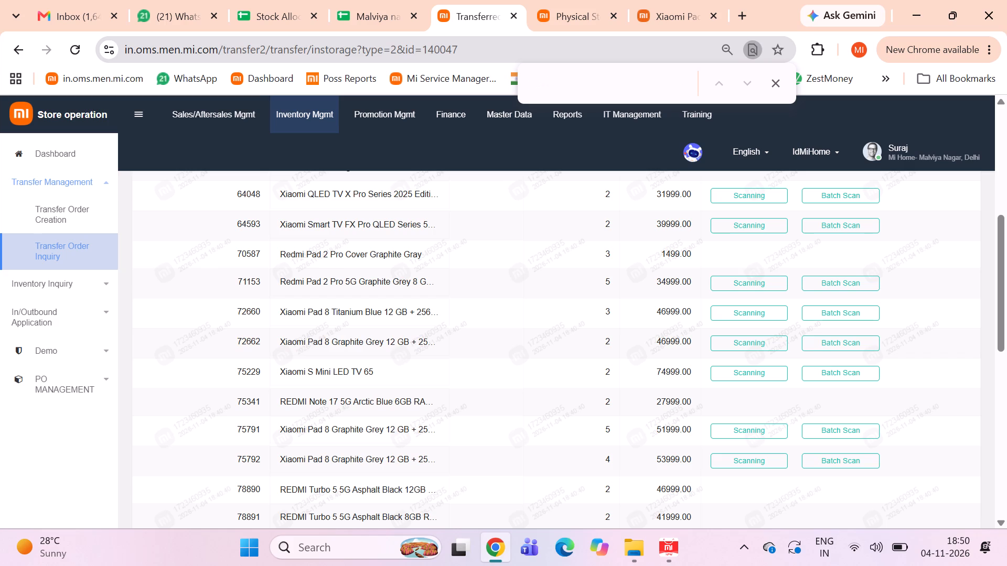
{"action": "type", "text": "70"}
{"action": "type", "text": "587"}
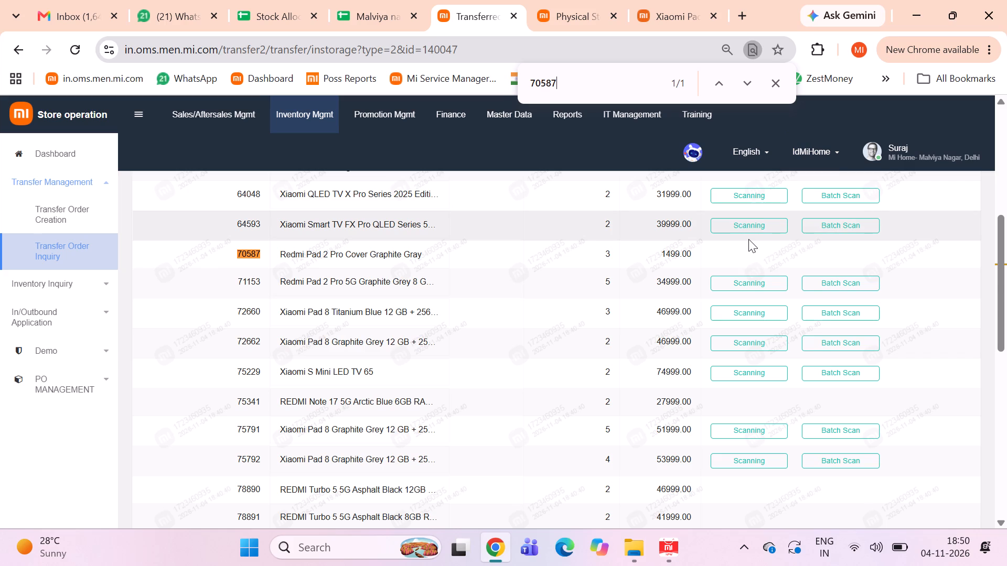
Find commodity 83108, the REDMI Smart Pen 1S, and scan in serial numbers 83108/X6UA04940, 83108/X6UA05298 and 83108/X6UA04508.
{"action": "key", "text": "BackSpace"}
{"action": "key", "text": "BackSpace"}
{"action": "key", "text": "BackSpace"}
{"action": "key", "text": "BackSpace"}
{"action": "key", "text": "BackSpace"}
{"action": "key", "text": "BackSpace"}
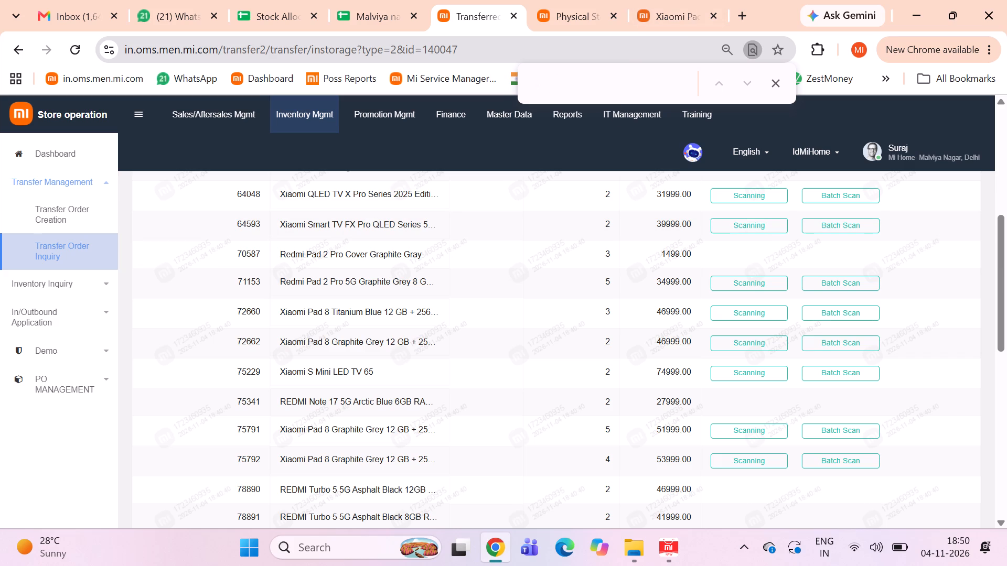
{"action": "type", "text": "83"}
{"action": "type", "text": "108"}
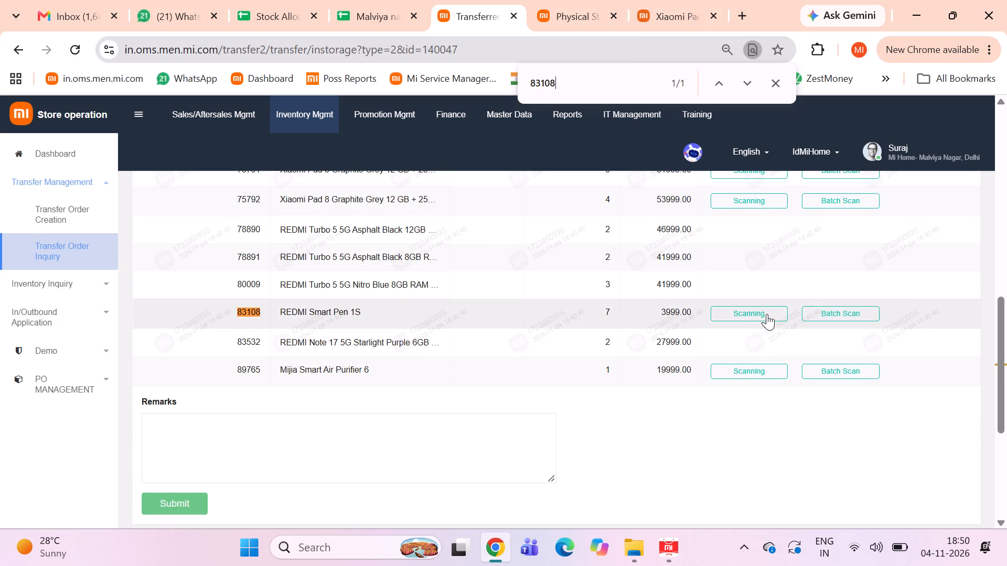
{"action": "left_click", "coordinate": [767, 314]}
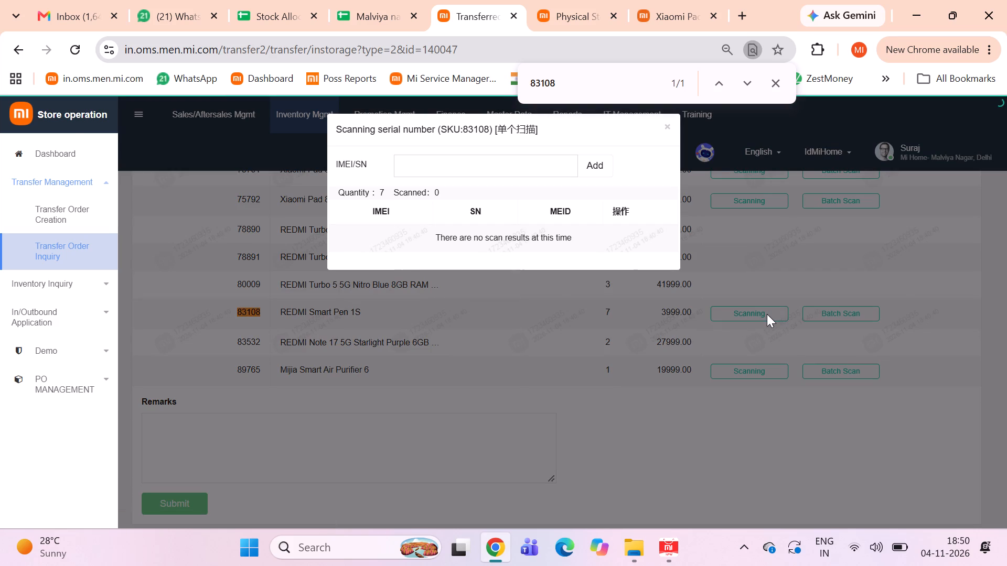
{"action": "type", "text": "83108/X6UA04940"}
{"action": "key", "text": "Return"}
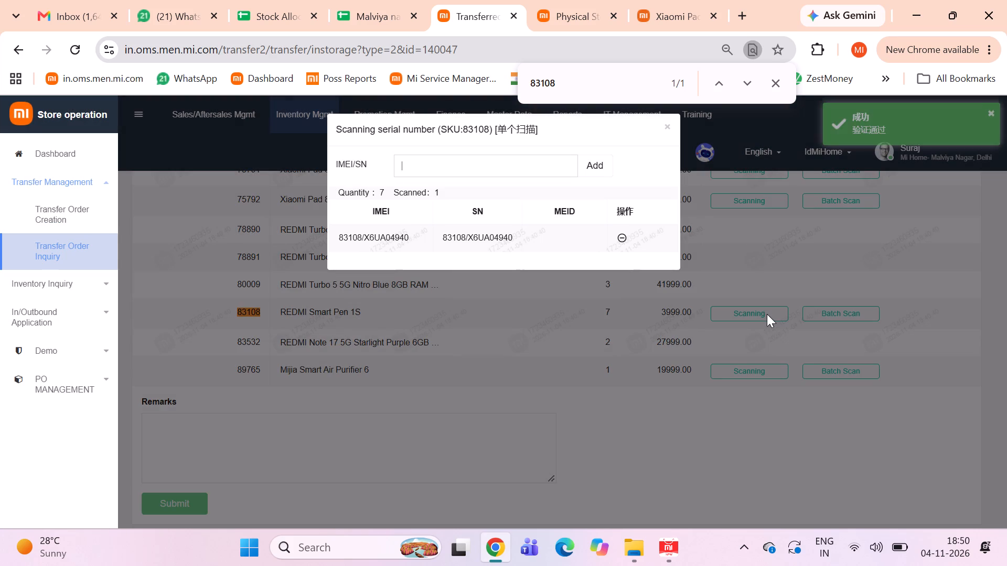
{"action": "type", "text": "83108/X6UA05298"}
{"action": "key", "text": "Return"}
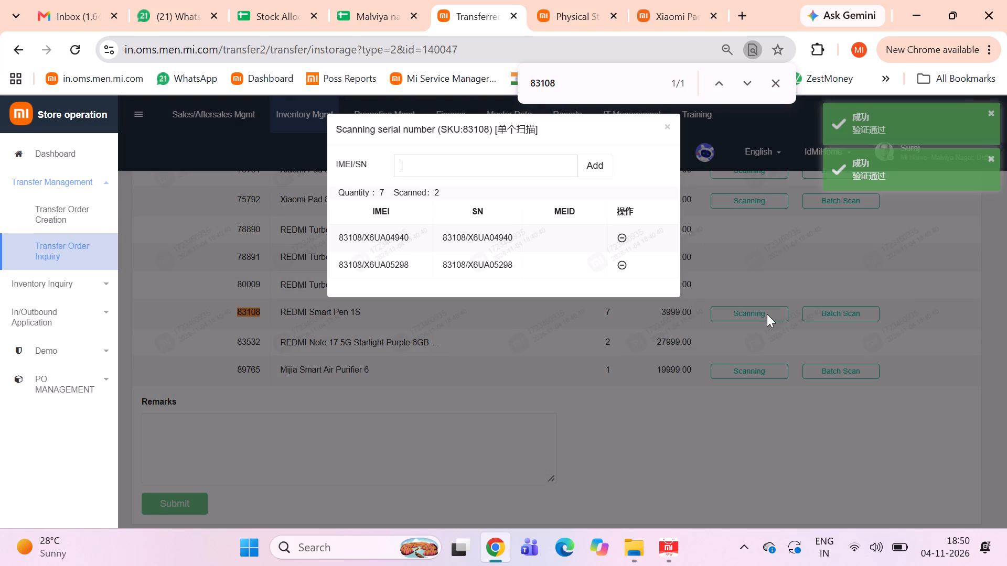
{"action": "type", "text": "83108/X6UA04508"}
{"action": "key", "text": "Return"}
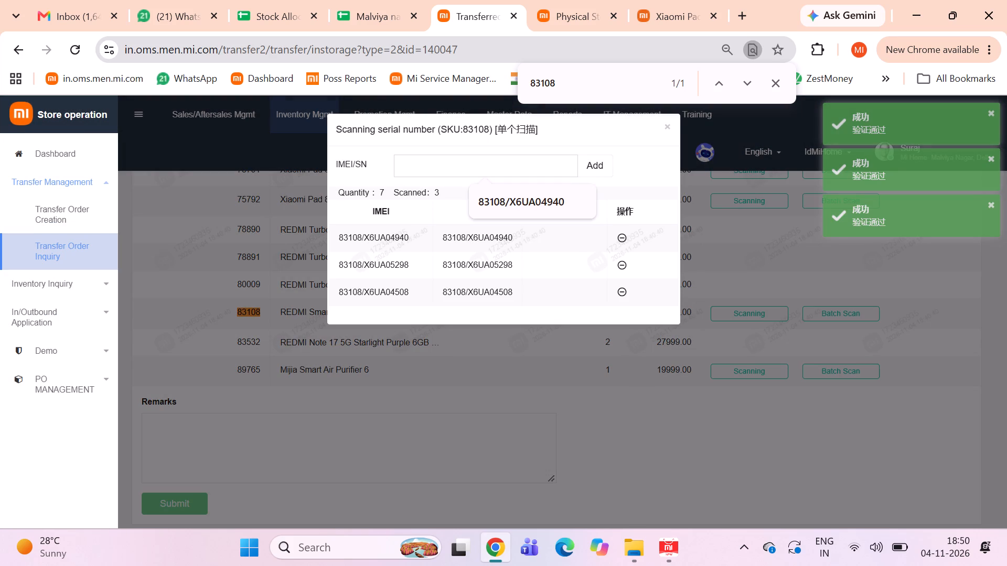
Scan in four more REDMI Smart Pen 1S serial numbers: 83108/X6UD04355, 83108/X6UA05295, 83108/X6UD04257 and 83108/X6UA03115.
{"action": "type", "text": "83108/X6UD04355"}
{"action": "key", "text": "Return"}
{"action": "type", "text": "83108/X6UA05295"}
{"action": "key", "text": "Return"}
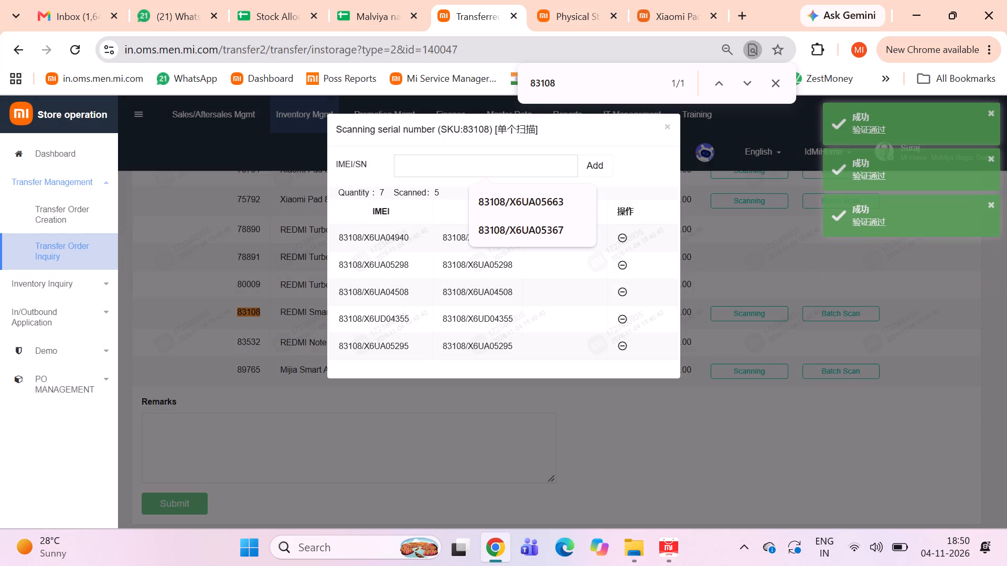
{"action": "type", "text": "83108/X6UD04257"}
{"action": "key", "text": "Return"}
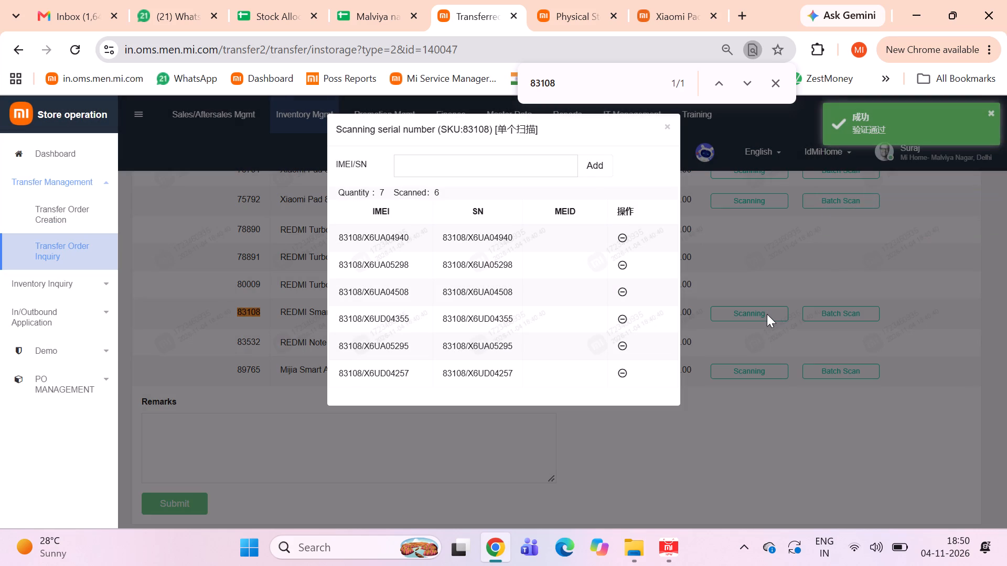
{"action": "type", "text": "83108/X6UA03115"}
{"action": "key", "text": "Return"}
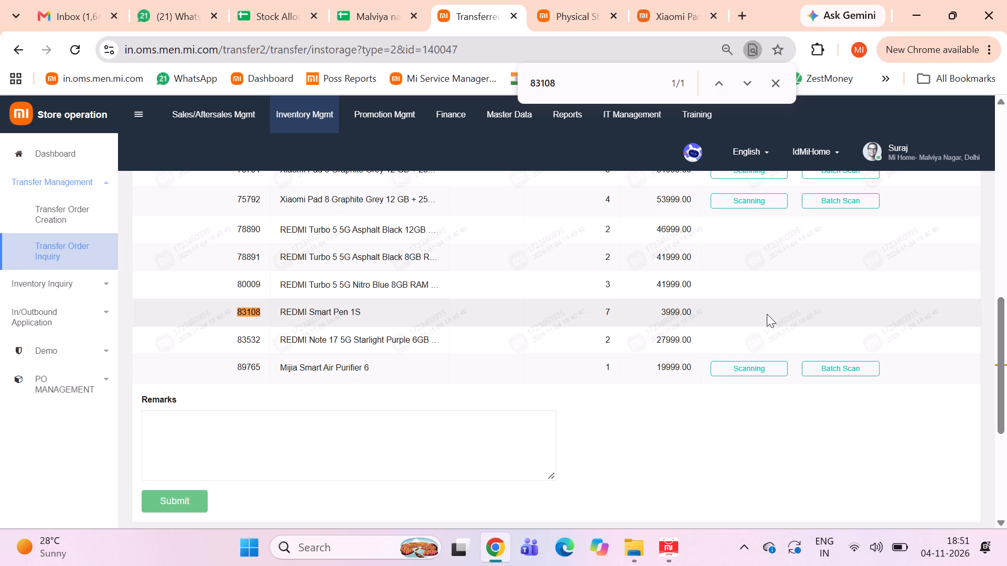
Search the product list for commodity 72660.
{"action": "left_click", "coordinate": [579, 88]}
{"action": "key", "text": "BackSpace"}
{"action": "key", "text": "BackSpace"}
{"action": "key", "text": "BackSpace"}
{"action": "key", "text": "BackSpace"}
{"action": "key", "text": "BackSpace"}
{"action": "key", "text": "BackSpace"}
{"action": "key", "text": "BackSpace"}
{"action": "key", "text": "BackSpace"}
{"action": "key", "text": "BackSpace"}
{"action": "key", "text": "BackSpace"}
{"action": "key", "text": "BackSpace"}
{"action": "key", "text": "BackSpace"}
{"action": "key", "text": "BackSpace"}
{"action": "key", "text": "BackSpace"}
{"action": "key", "text": "BackSpace"}
{"action": "key", "text": "BackSpace"}
{"action": "key", "text": "BackSpace"}
{"action": "key", "text": "BackSpace"}
{"action": "key", "text": "BackSpace"}
{"action": "key", "text": "BackSpace"}
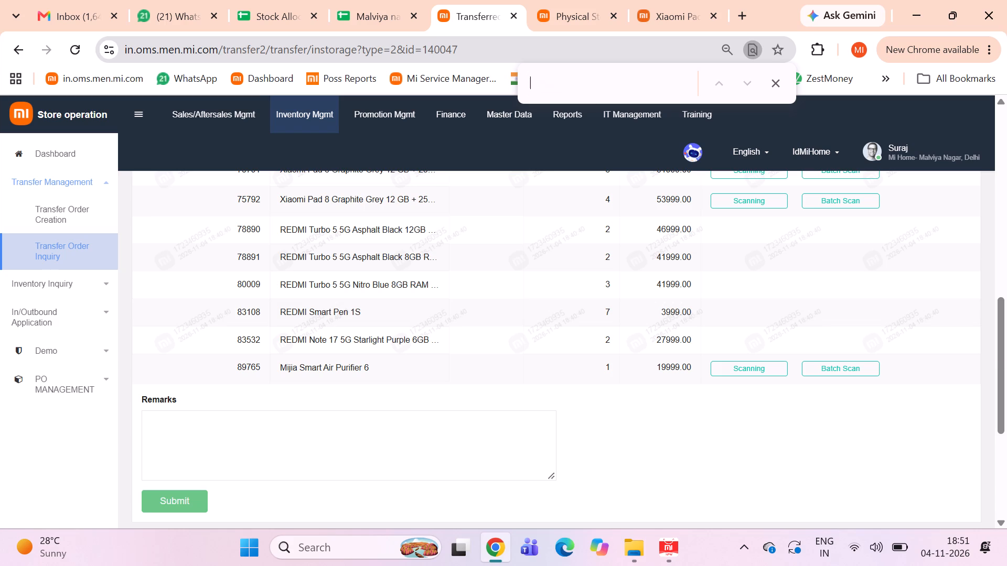
{"action": "type", "text": "72"}
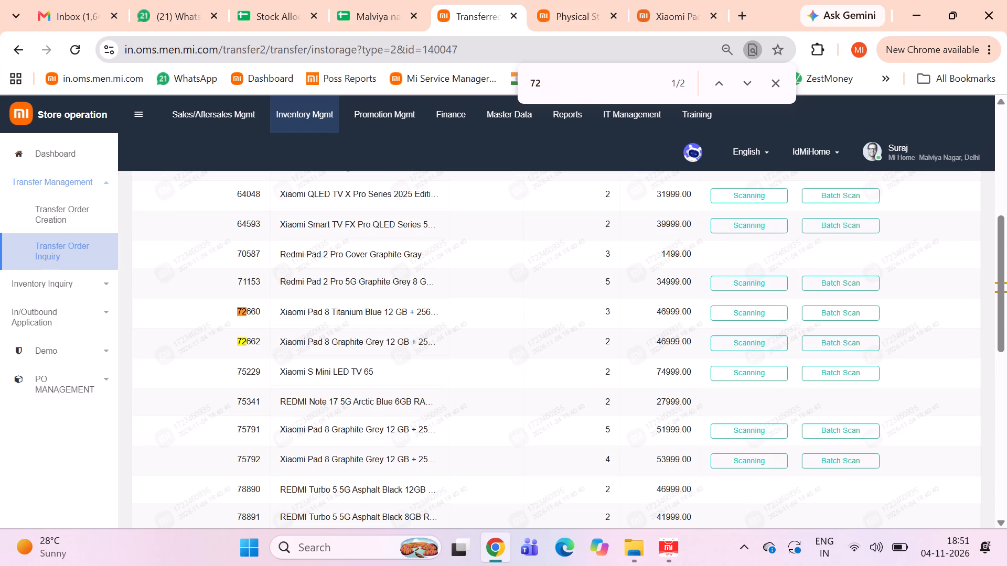
{"action": "type", "text": "660"}
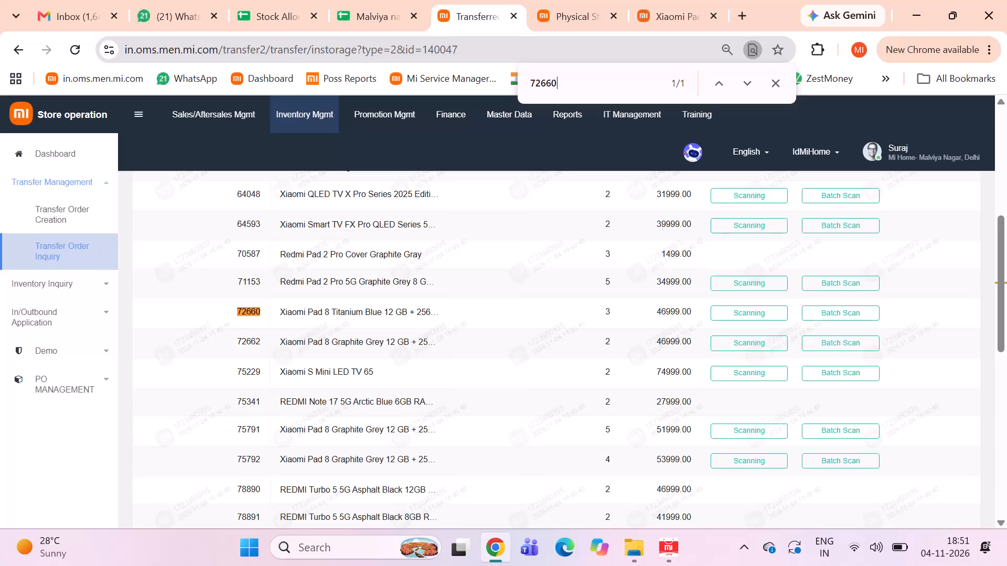
Search the product list for commodity 47415 and check its row in the product details.
{"action": "key", "text": "BackSpace"}
{"action": "key", "text": "BackSpace"}
{"action": "key", "text": "BackSpace"}
{"action": "key", "text": "BackSpace"}
{"action": "key", "text": "BackSpace"}
{"action": "key", "text": "BackSpace"}
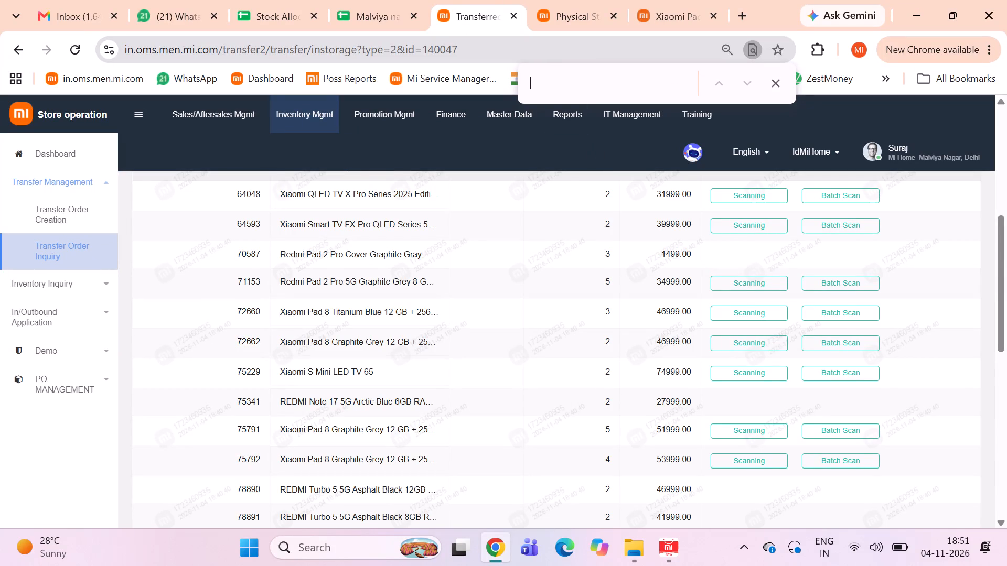
{"action": "type", "text": "47"}
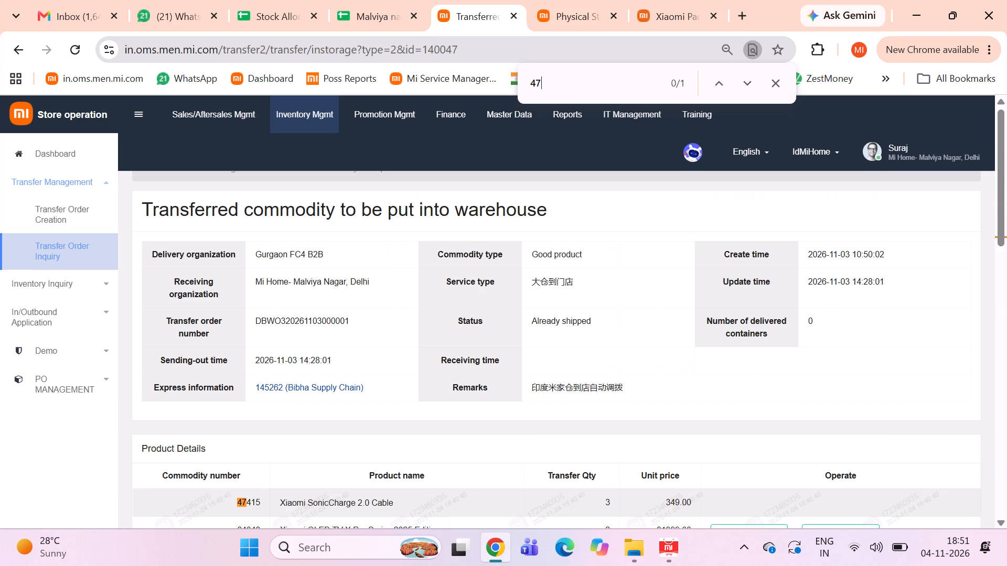
{"action": "type", "text": "415"}
{"action": "scroll", "coordinate": [742, 461], "scroll_direction": "right", "scroll_amount": 1}
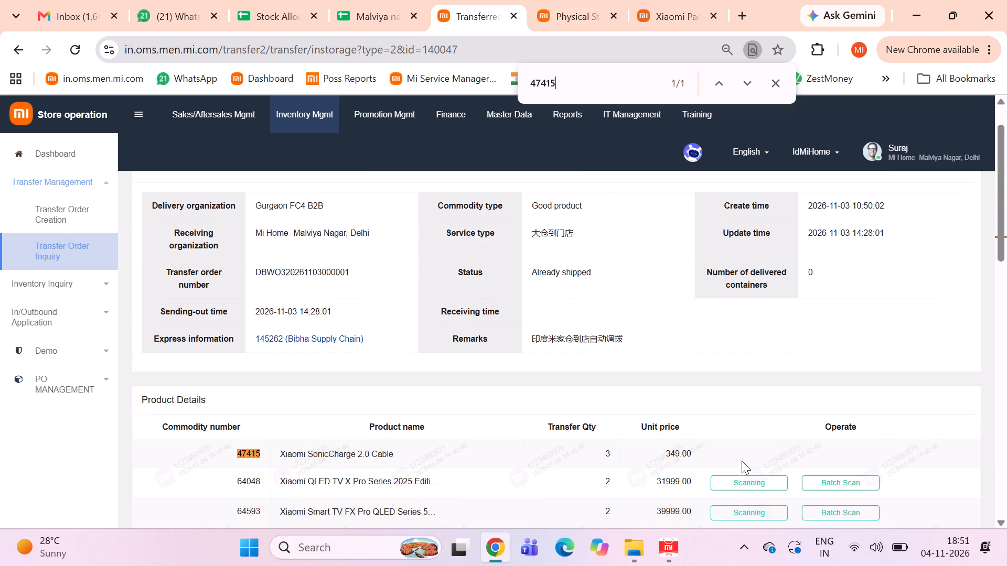
{"action": "scroll", "coordinate": [742, 461], "scroll_direction": "right", "scroll_amount": 1}
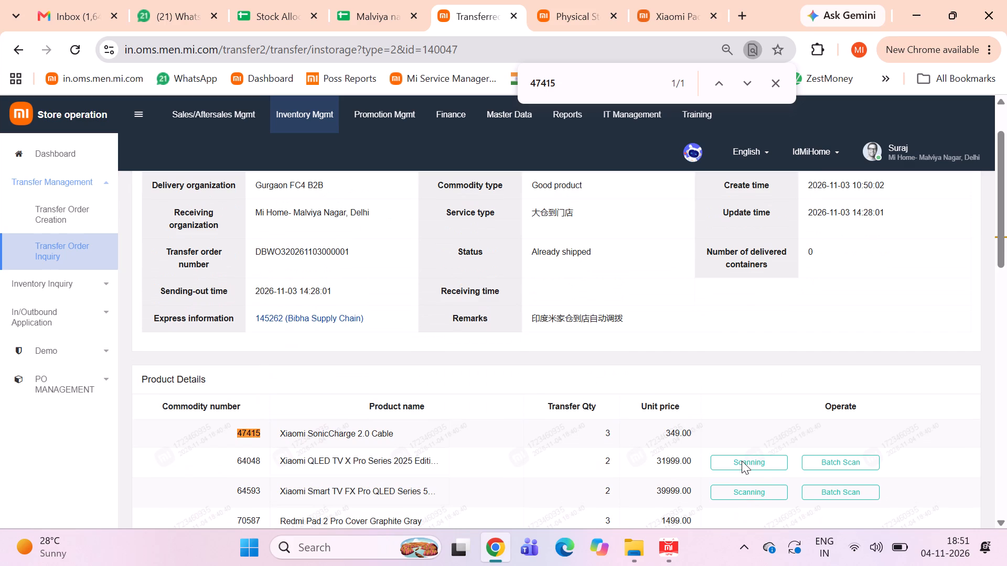
Find commodity 72660, the Xiaomi Pad 8 Titanium Blue, and scan in serial numbers 72660/X6VV00039, 72660/X6VV00260 and 72660/X6VV00136.
{"action": "left_click", "coordinate": [599, 85]}
{"action": "key", "text": "BackSpace"}
{"action": "key", "text": "BackSpace"}
{"action": "key", "text": "BackSpace"}
{"action": "key", "text": "BackSpace"}
{"action": "key", "text": "BackSpace"}
{"action": "key", "text": "BackSpace"}
{"action": "key", "text": "BackSpace"}
{"action": "key", "text": "BackSpace"}
{"action": "key", "text": "BackSpace"}
{"action": "key", "text": "BackSpace"}
{"action": "key", "text": "BackSpace"}
{"action": "key", "text": "BackSpace"}
{"action": "key", "text": "BackSpace"}
{"action": "key", "text": "BackSpace"}
{"action": "key", "text": "BackSpace"}
{"action": "key", "text": "BackSpace"}
{"action": "key", "text": "BackSpace"}
{"action": "key", "text": "BackSpace"}
{"action": "key", "text": "BackSpace"}
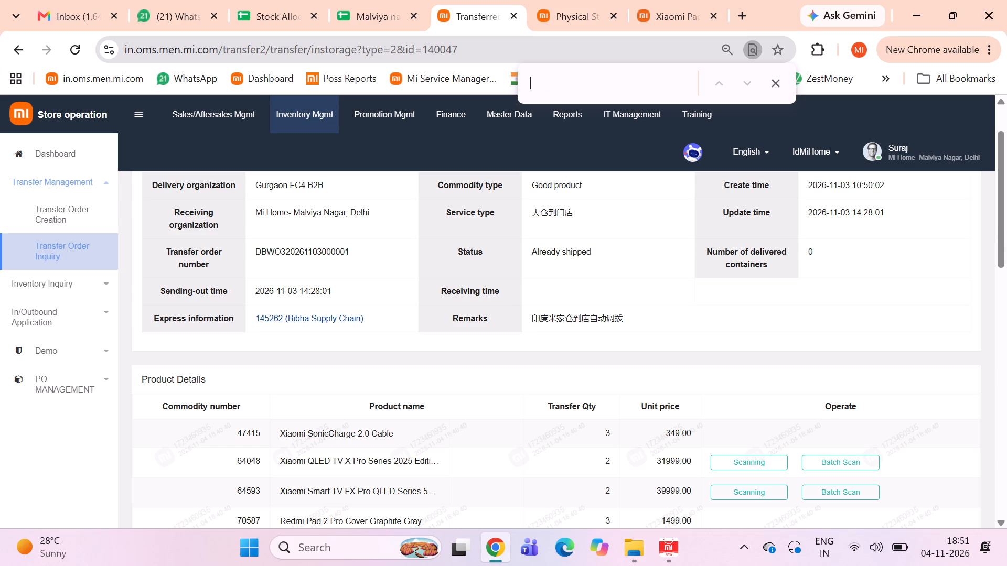
{"action": "type", "text": "72"}
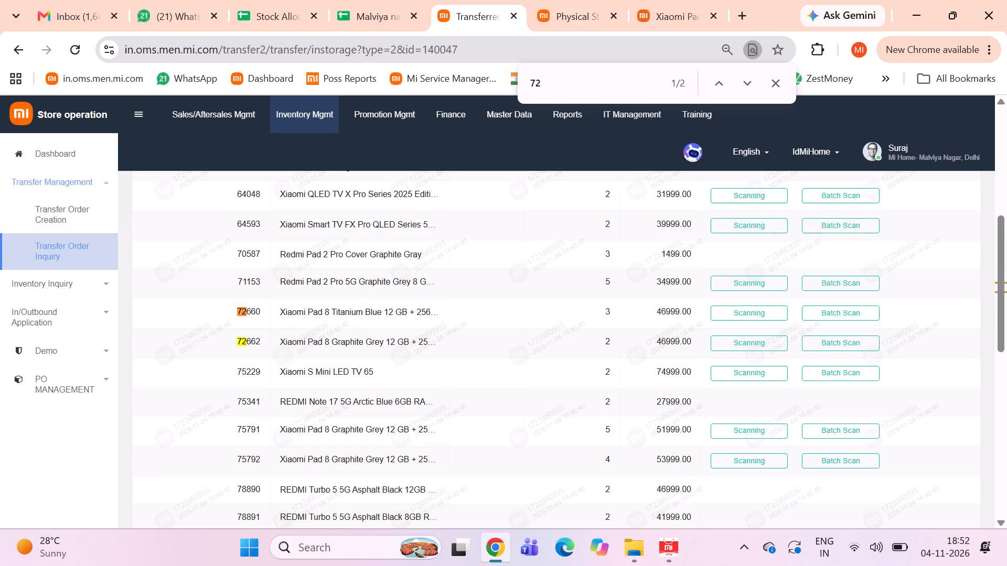
{"action": "type", "text": "660"}
{"action": "left_click", "coordinate": [742, 313]}
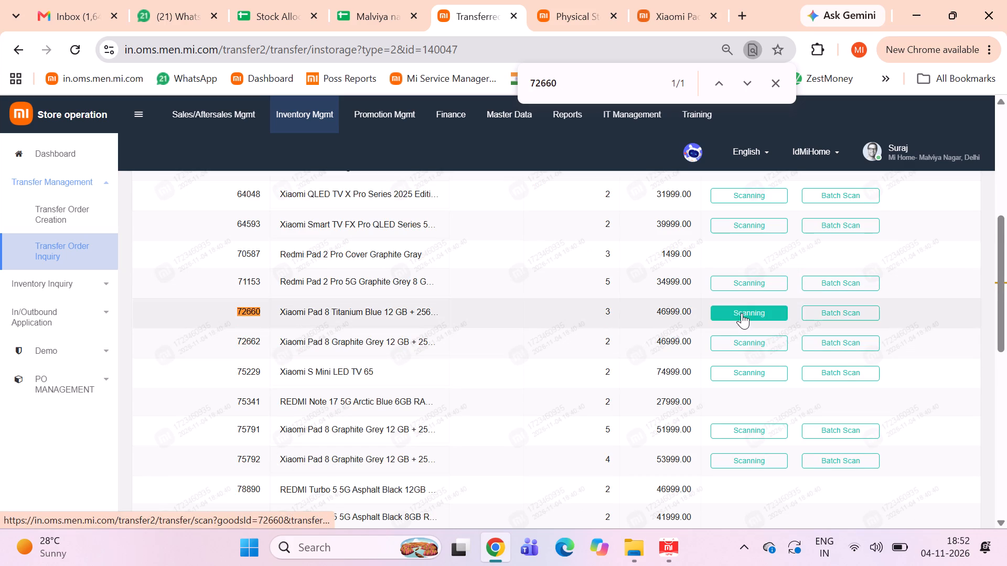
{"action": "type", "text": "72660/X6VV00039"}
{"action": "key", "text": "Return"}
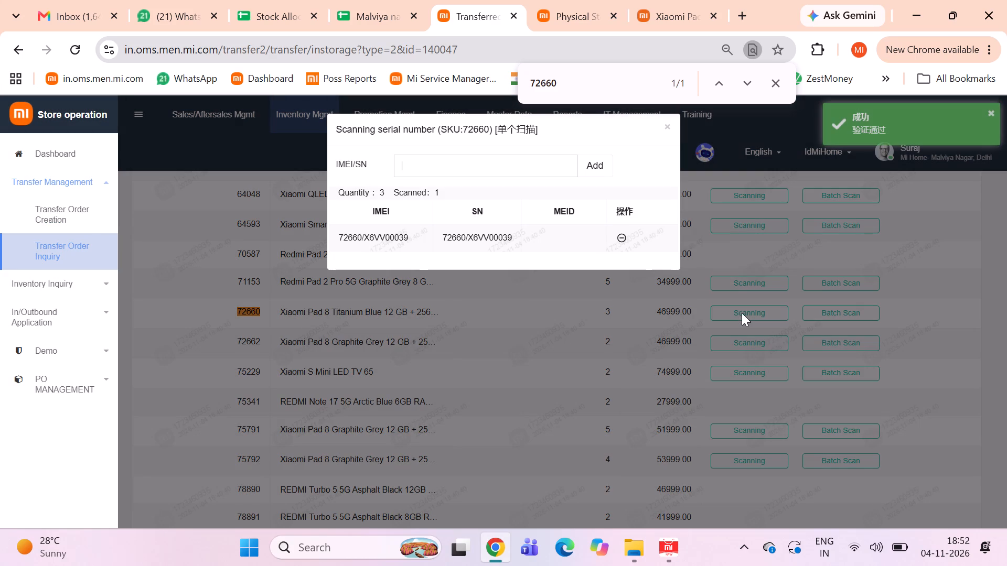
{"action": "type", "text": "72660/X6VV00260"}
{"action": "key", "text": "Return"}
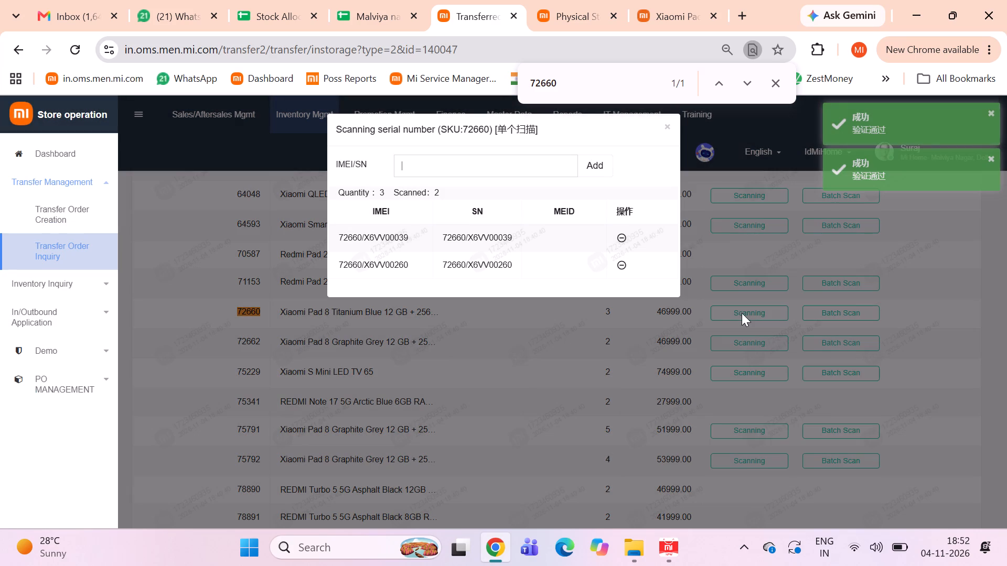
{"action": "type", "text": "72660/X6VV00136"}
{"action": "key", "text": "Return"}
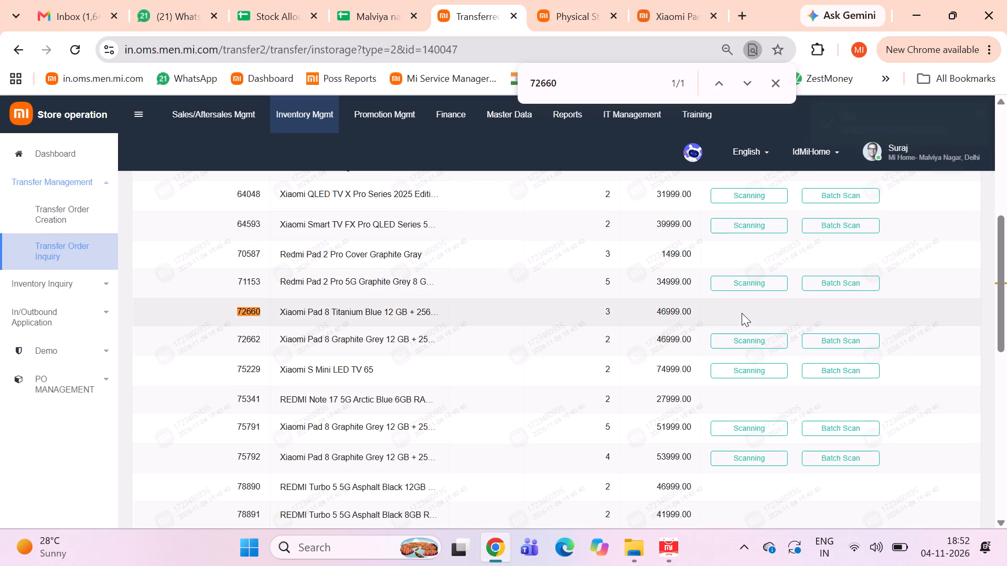
Search the product list for commodity 75790.
{"action": "left_click", "coordinate": [569, 83]}
{"action": "key", "text": "BackSpace"}
{"action": "key", "text": "BackSpace"}
{"action": "key", "text": "BackSpace"}
{"action": "key", "text": "BackSpace"}
{"action": "key", "text": "BackSpace"}
{"action": "key", "text": "BackSpace"}
{"action": "key", "text": "BackSpace"}
{"action": "key", "text": "BackSpace"}
{"action": "key", "text": "BackSpace"}
{"action": "key", "text": "BackSpace"}
{"action": "key", "text": "BackSpace"}
{"action": "key", "text": "BackSpace"}
{"action": "key", "text": "BackSpace"}
{"action": "key", "text": "BackSpace"}
{"action": "key", "text": "BackSpace"}
{"action": "key", "text": "BackSpace"}
{"action": "key", "text": "BackSpace"}
{"action": "key", "text": "BackSpace"}
{"action": "key", "text": "BackSpace"}
{"action": "key", "text": "BackSpace"}
{"action": "type", "text": "75"}
{"action": "type", "text": "790"}
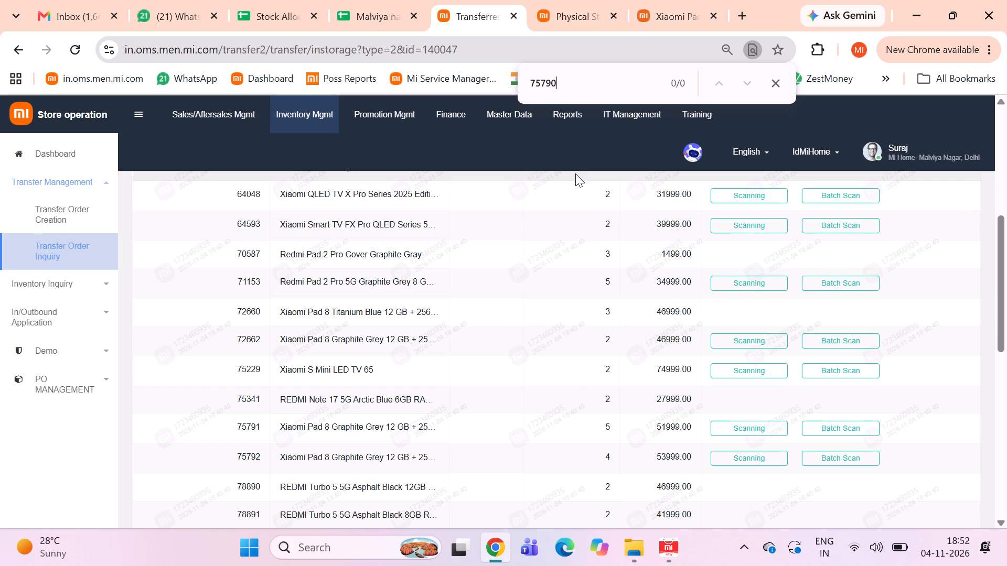
Find commodity 75792, a Xiaomi Pad 8 Graphite Grey, and scan in serial numbers 75792/X6TC00432, 75792/X6TC00415, 75792/X6TC00422 and 75792/X6TC00419.
{"action": "left_click", "coordinate": [562, 87]}
{"action": "key", "text": "BackSpace"}
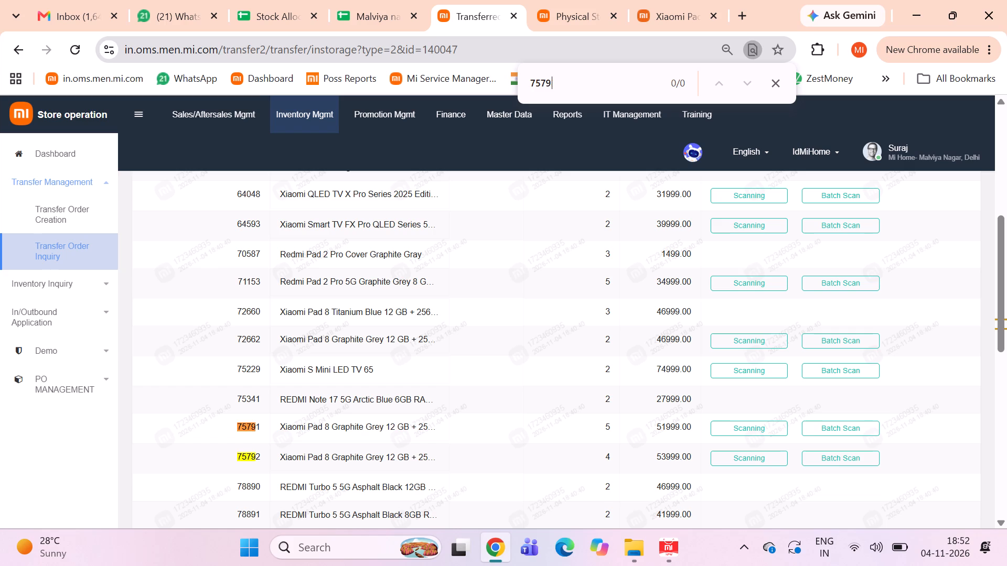
{"action": "key", "text": "BackSpace"}
{"action": "key", "text": "BackSpace"}
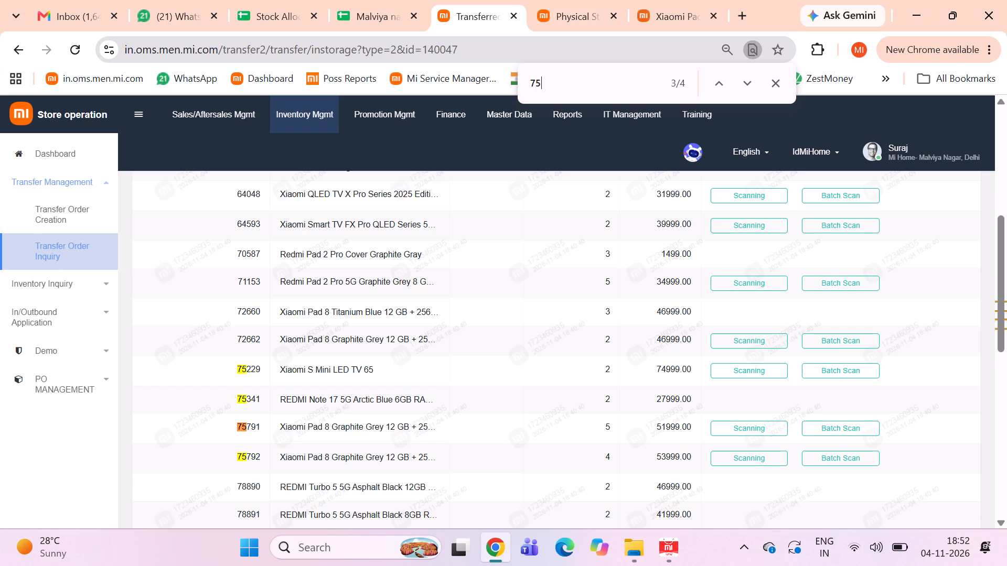
{"action": "type", "text": "792"}
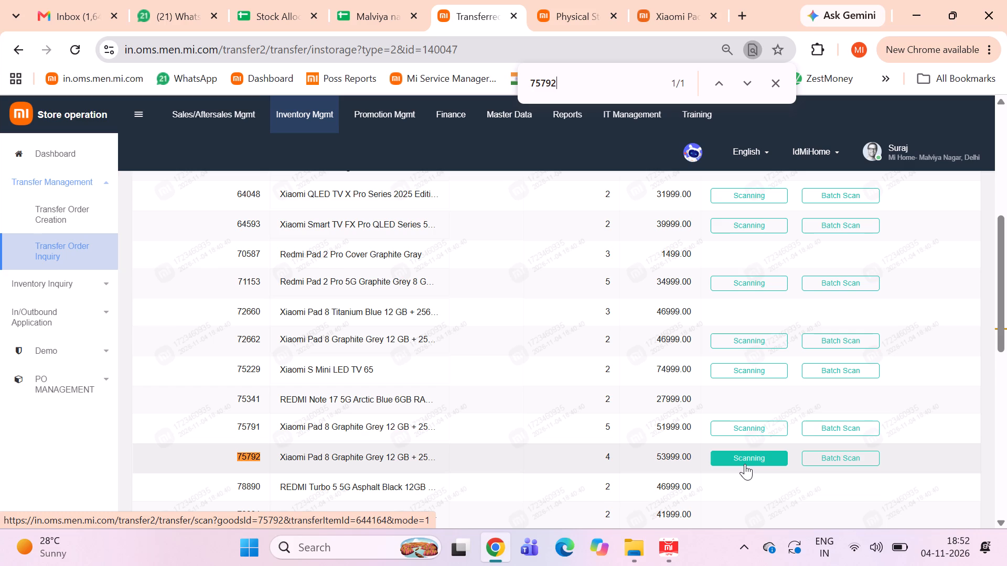
{"action": "left_click", "coordinate": [745, 464]}
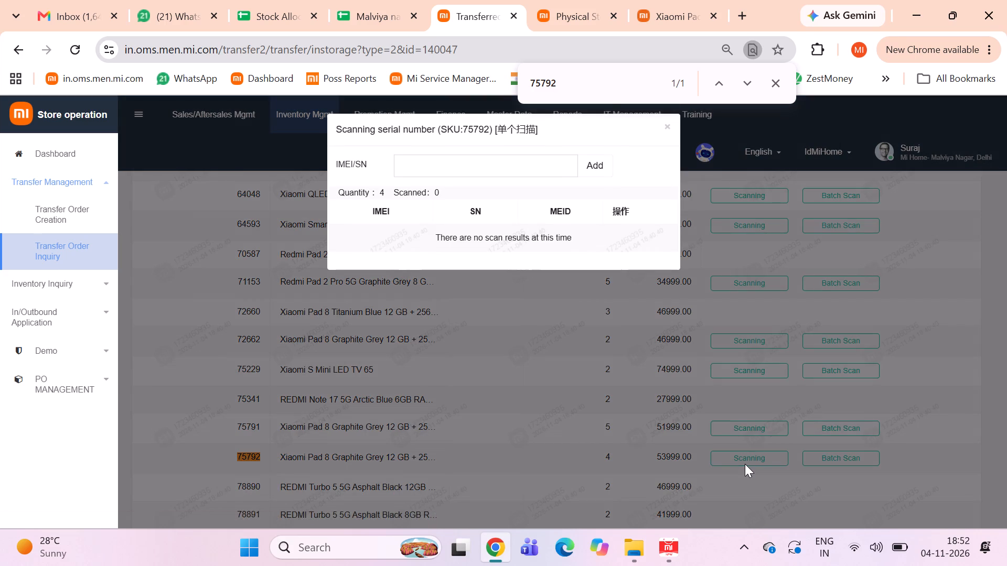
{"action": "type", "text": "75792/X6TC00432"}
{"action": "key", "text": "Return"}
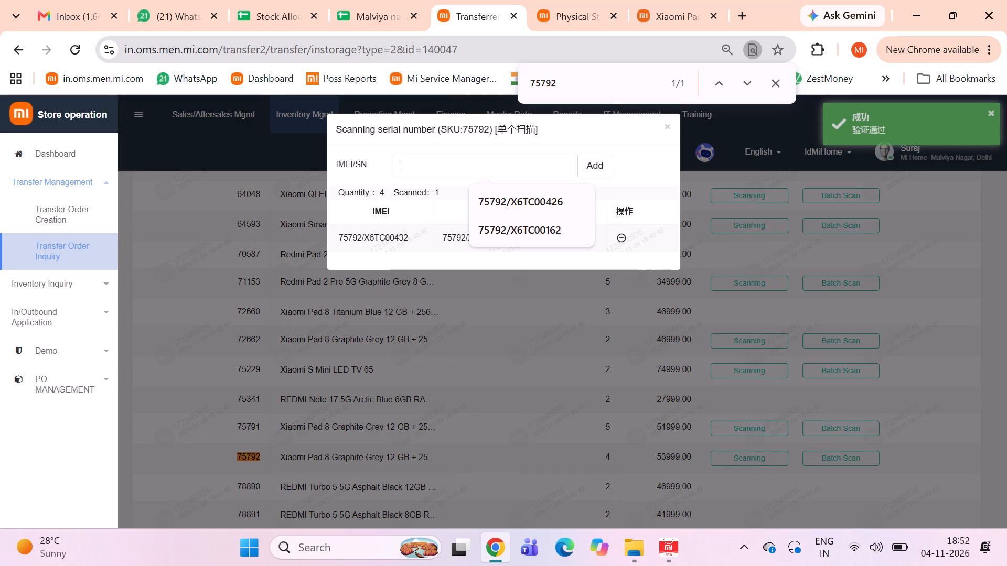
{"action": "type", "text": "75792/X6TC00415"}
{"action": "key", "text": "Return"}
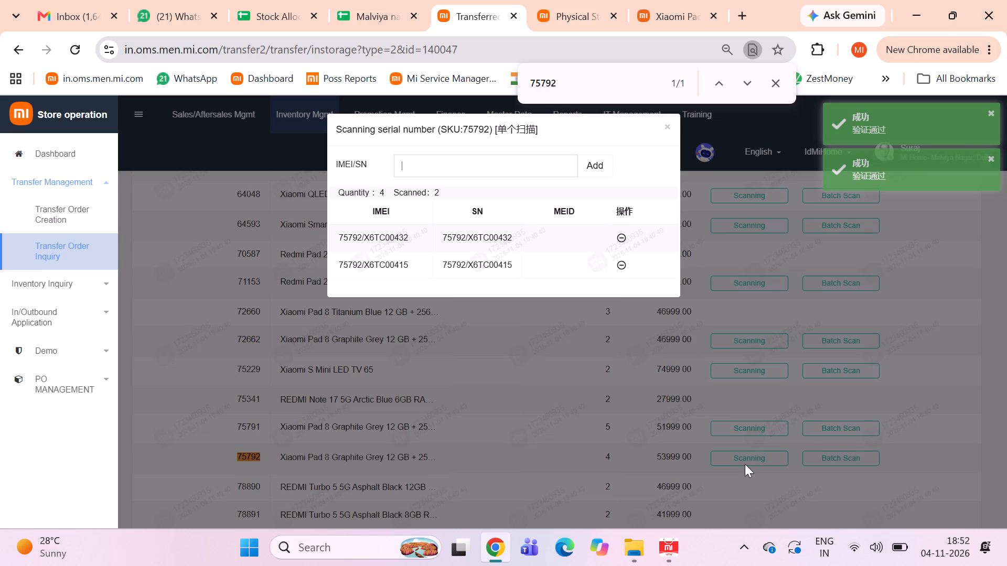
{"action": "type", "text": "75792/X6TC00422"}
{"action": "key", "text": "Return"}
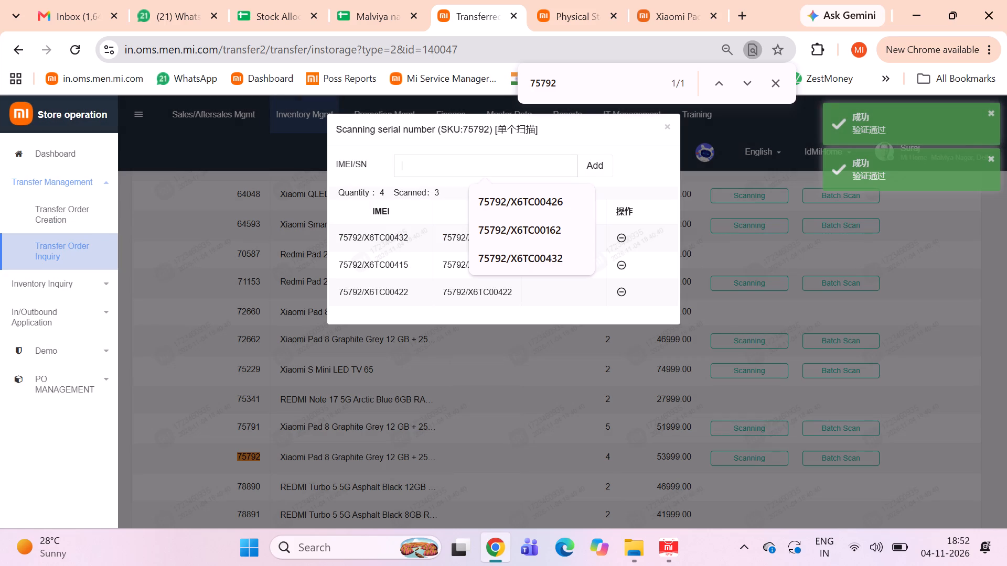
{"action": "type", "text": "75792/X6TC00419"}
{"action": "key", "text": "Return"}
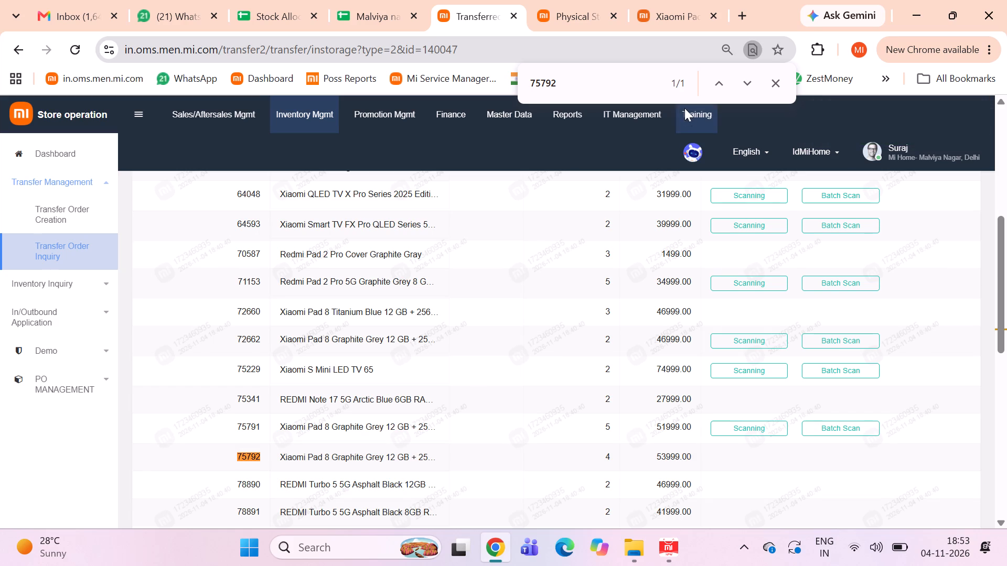
Find commodity 72662, a Xiaomi Pad 8 Graphite Grey, and scan in serial numbers 72662/X6SQ00061 and 72662/X6SQ00088.
{"action": "left_click", "coordinate": [606, 75]}
{"action": "key", "text": "BackSpace"}
{"action": "key", "text": "BackSpace"}
{"action": "key", "text": "BackSpace"}
{"action": "key", "text": "BackSpace"}
{"action": "key", "text": "BackSpace"}
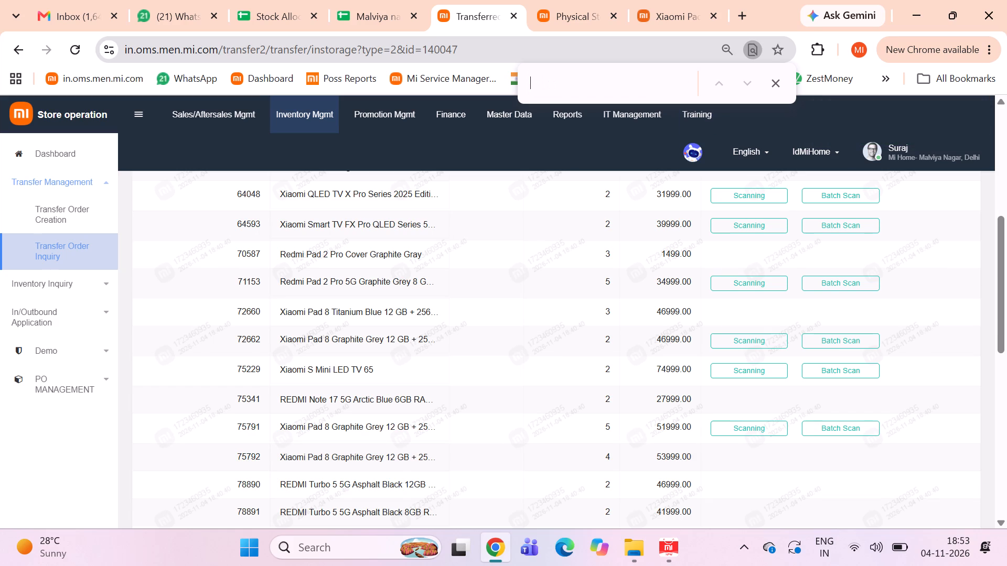
{"action": "key", "text": "BackSpace"}
{"action": "type", "text": "72"}
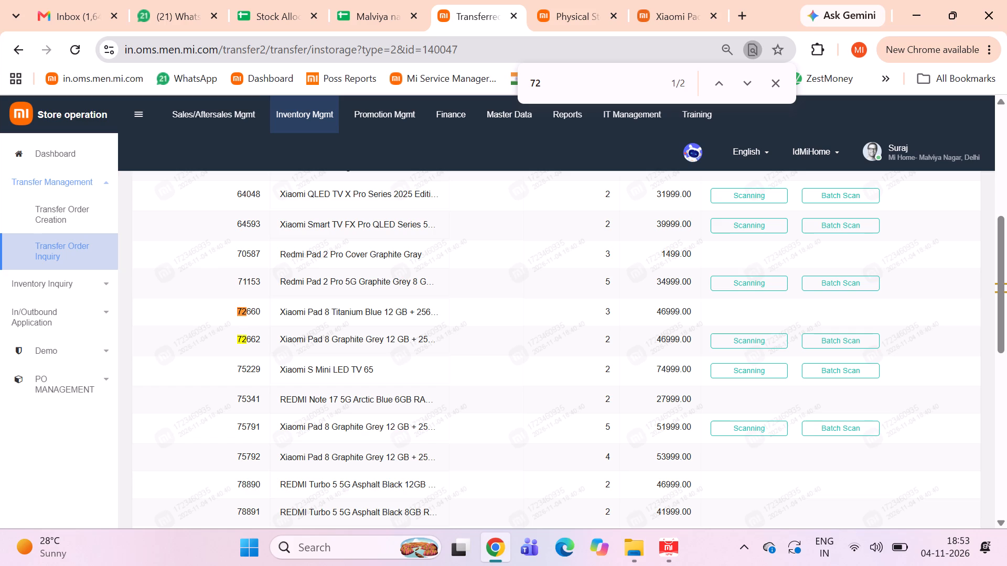
{"action": "type", "text": "662"}
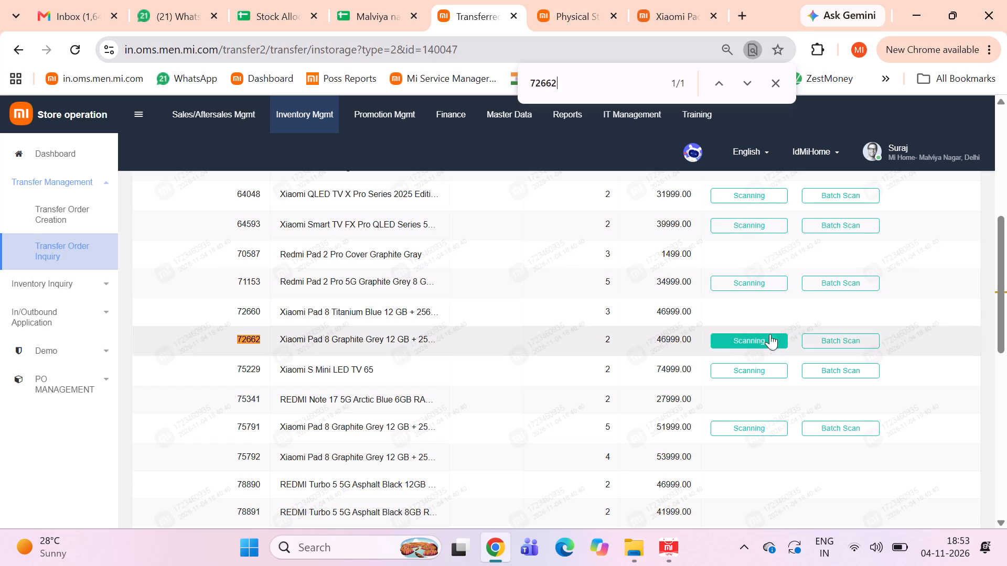
{"action": "left_click", "coordinate": [758, 338]}
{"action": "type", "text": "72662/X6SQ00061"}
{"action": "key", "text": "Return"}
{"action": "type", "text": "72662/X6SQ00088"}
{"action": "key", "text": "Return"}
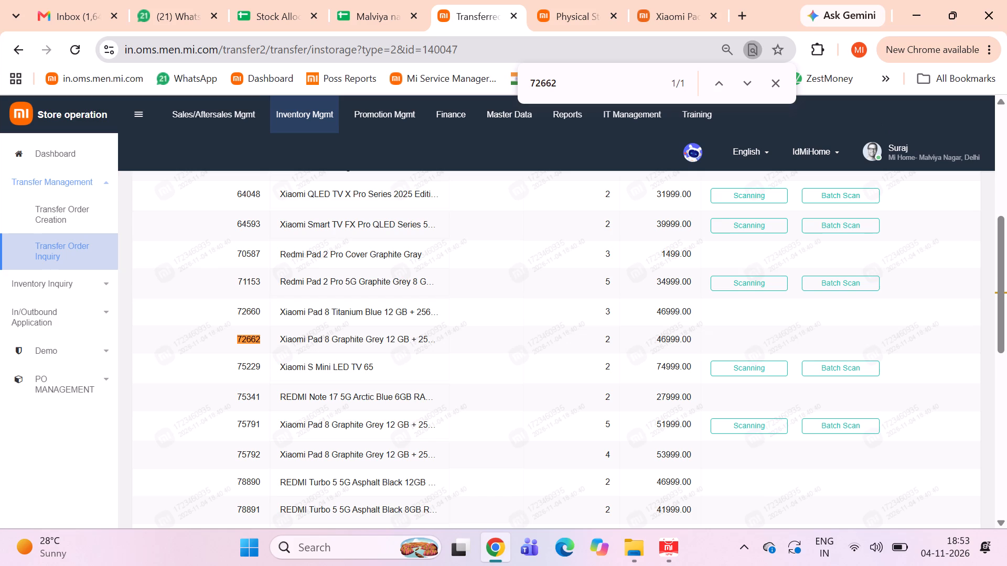
Find commodity 75791, a Xiaomi Pad 8 Graphite Grey, and scan in serial numbers 75791/X6W900027, 75791/X6WA00165, 75791/X6SW00067, 75791/X6SW00019 and 75791/X6SY00014.
{"action": "left_click", "coordinate": [606, 78]}
{"action": "key", "text": "BackSpace"}
{"action": "key", "text": "BackSpace"}
{"action": "key", "text": "BackSpace"}
{"action": "key", "text": "BackSpace"}
{"action": "key", "text": "BackSpace"}
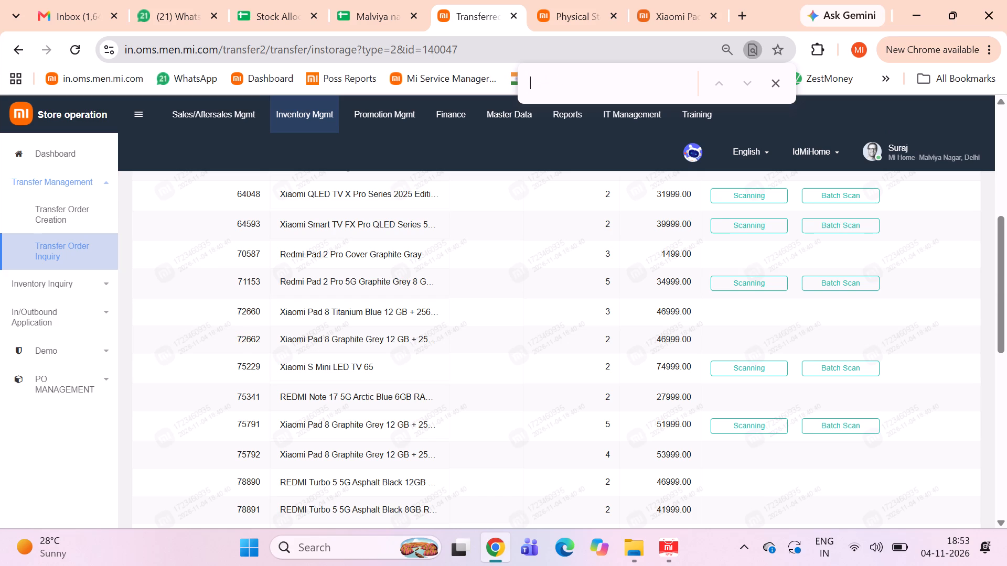
{"action": "type", "text": "75"}
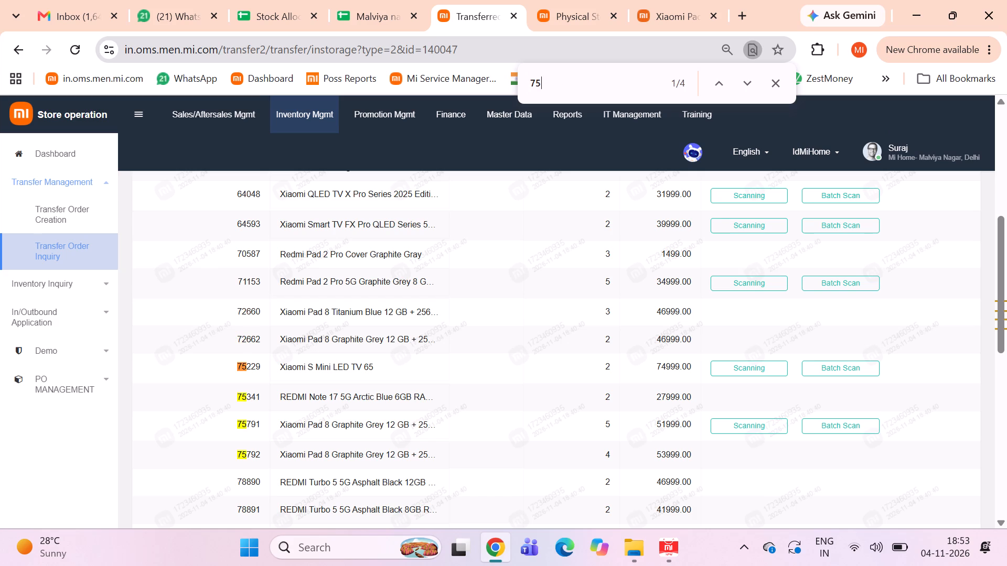
{"action": "type", "text": "791"}
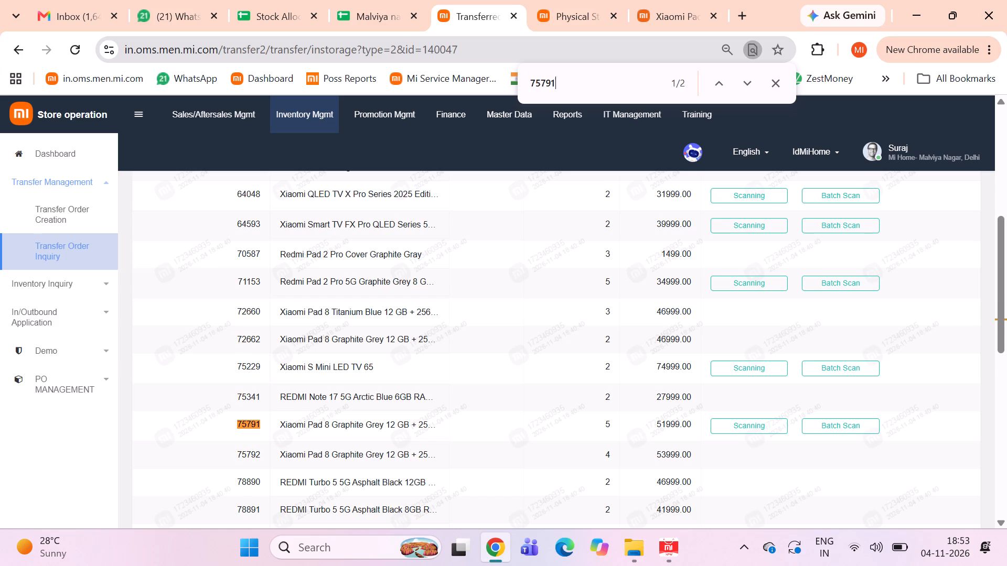
{"action": "left_click", "coordinate": [749, 419]}
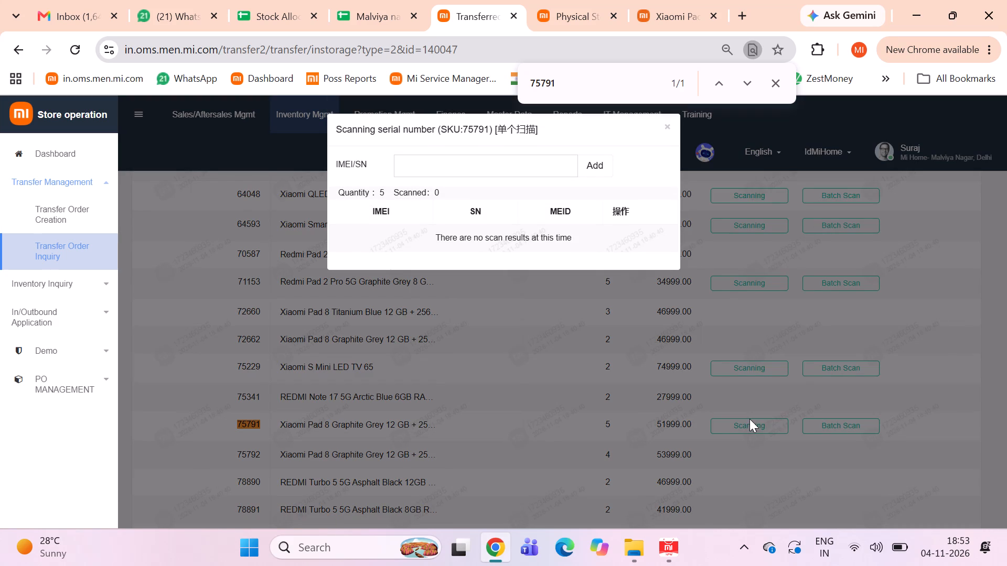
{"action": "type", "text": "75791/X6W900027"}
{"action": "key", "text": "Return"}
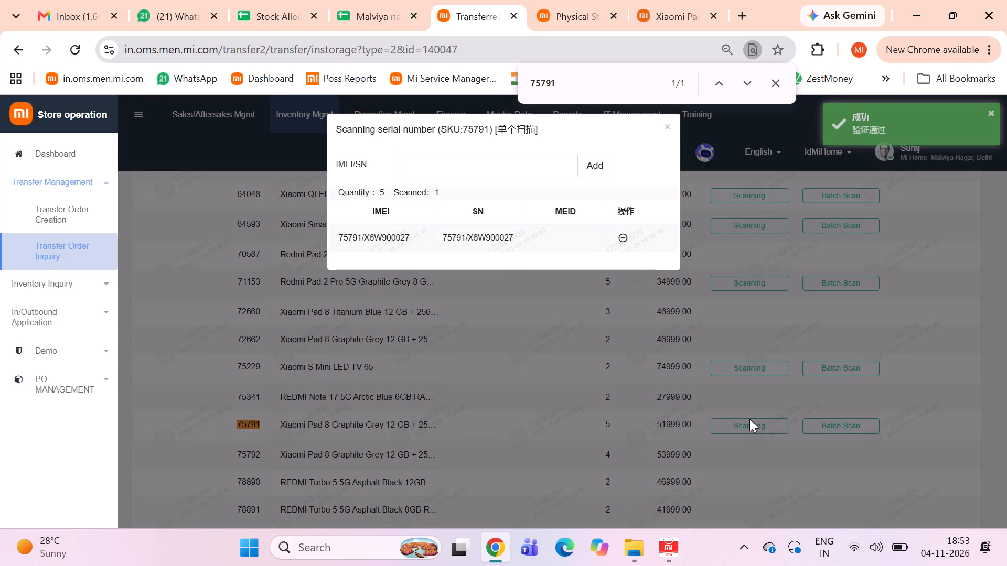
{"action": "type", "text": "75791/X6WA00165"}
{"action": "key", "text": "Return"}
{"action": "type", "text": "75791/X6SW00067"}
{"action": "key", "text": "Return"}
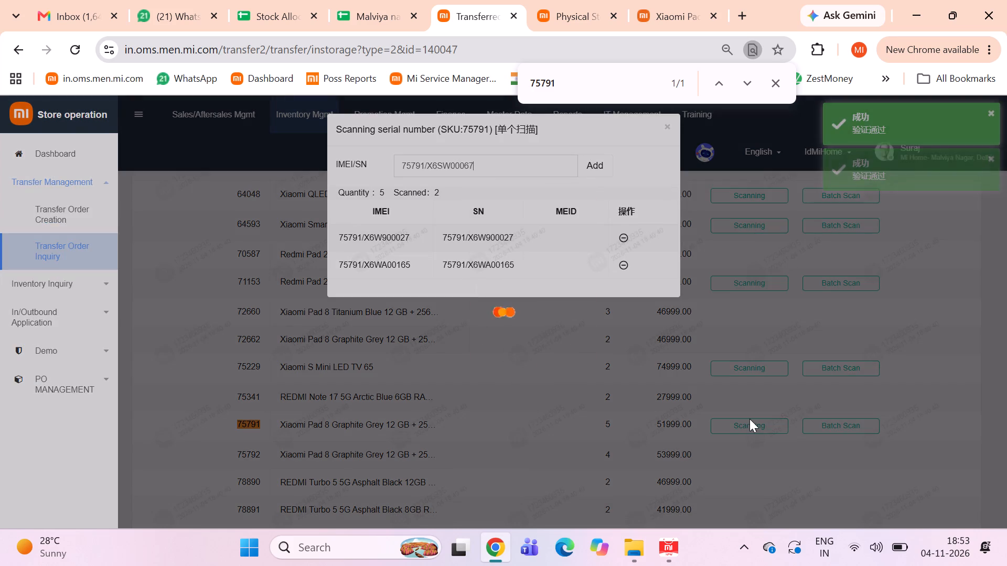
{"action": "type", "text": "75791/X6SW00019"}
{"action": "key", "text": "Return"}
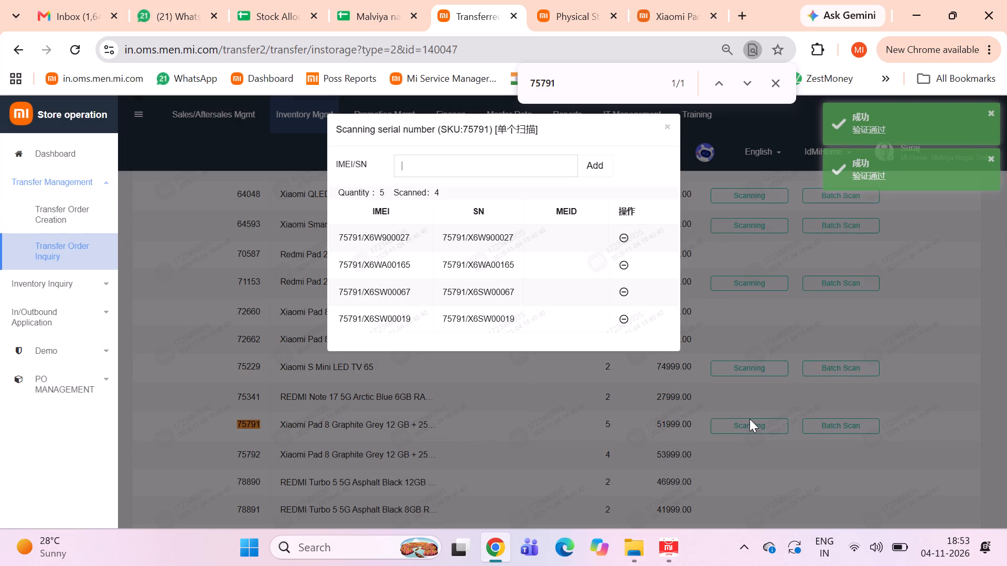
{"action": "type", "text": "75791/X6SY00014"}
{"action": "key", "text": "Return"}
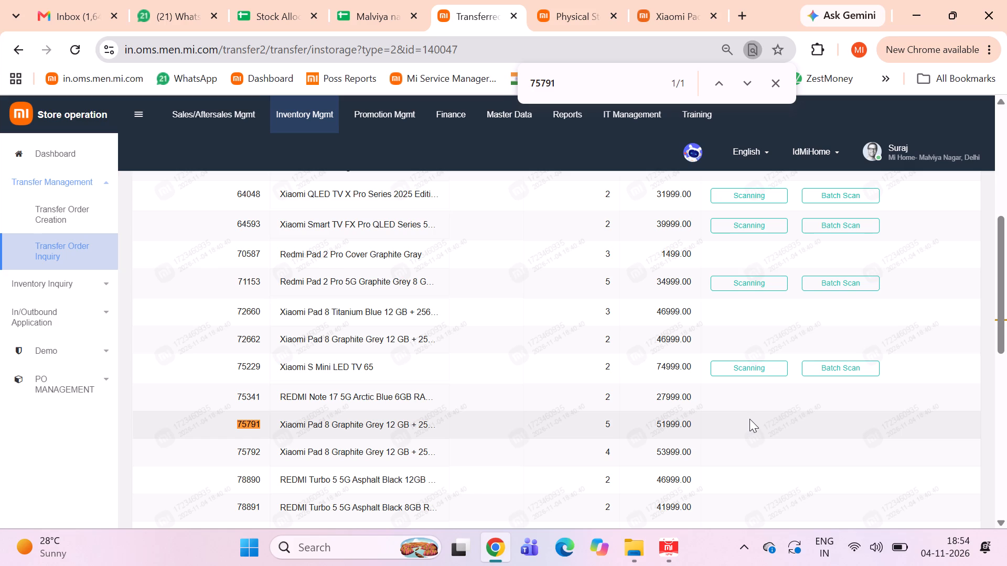
Find commodity 71153, the Redmi Pad 2 Pro 5G, and scan in serial numbers 71153/G6XA02491, 71153/G6XA02263, 71153/G6XA02485, 71153/G6XA02502 and 71153/G6XA02532.
{"action": "left_click", "coordinate": [577, 89]}
{"action": "key", "text": "BackSpace"}
{"action": "key", "text": "BackSpace"}
{"action": "key", "text": "BackSpace"}
{"action": "key", "text": "BackSpace"}
{"action": "key", "text": "BackSpace"}
{"action": "key", "text": "BackSpace"}
{"action": "key", "text": "BackSpace"}
{"action": "key", "text": "BackSpace"}
{"action": "key", "text": "BackSpace"}
{"action": "key", "text": "BackSpace"}
{"action": "key", "text": "BackSpace"}
{"action": "key", "text": "BackSpace"}
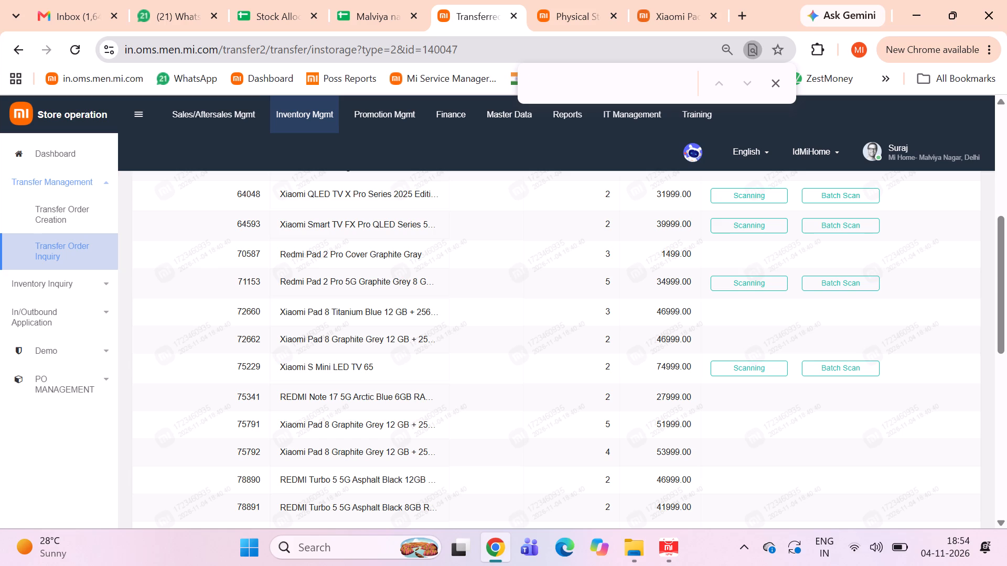
{"action": "type", "text": "711"}
{"action": "type", "text": "53"}
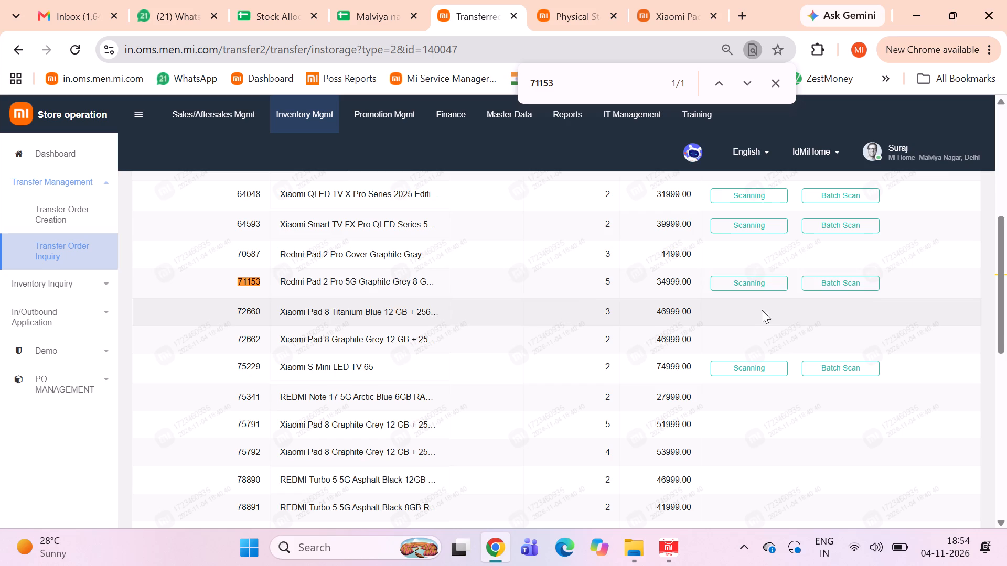
{"action": "left_click", "coordinate": [752, 286]}
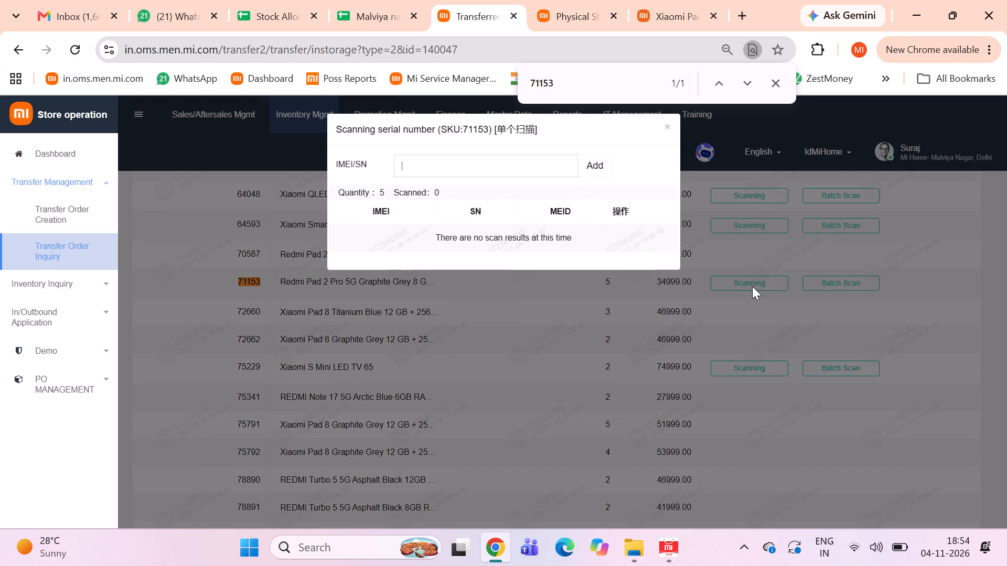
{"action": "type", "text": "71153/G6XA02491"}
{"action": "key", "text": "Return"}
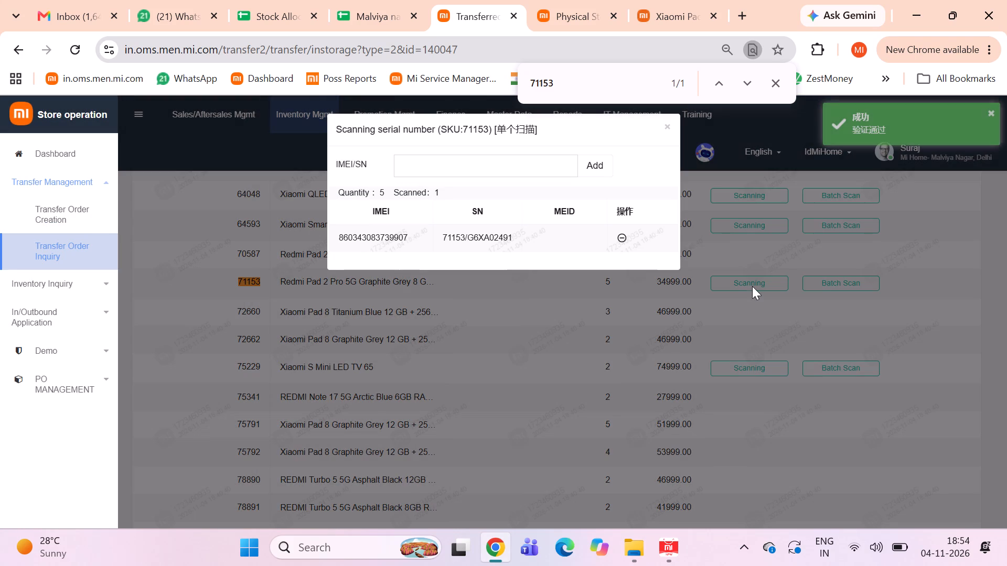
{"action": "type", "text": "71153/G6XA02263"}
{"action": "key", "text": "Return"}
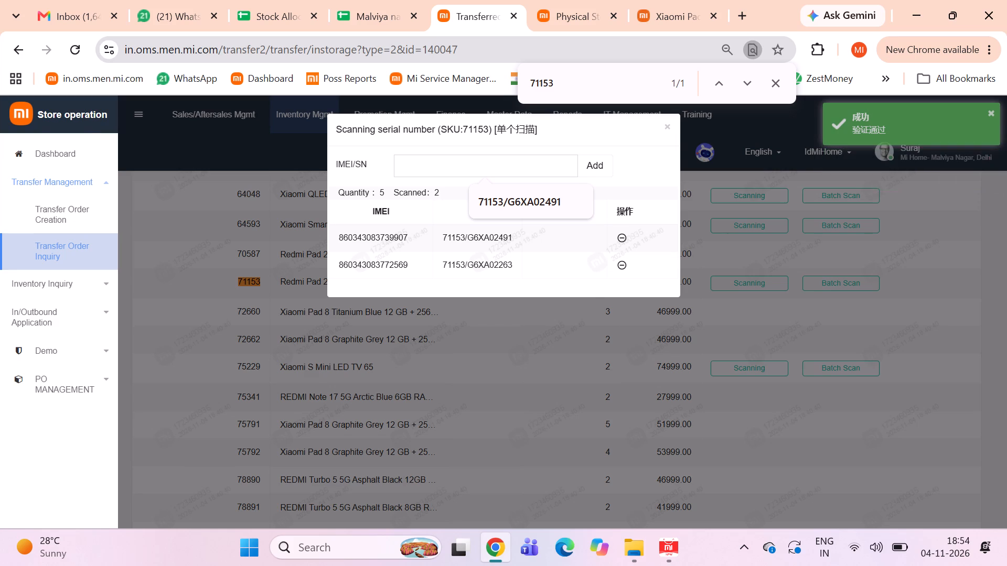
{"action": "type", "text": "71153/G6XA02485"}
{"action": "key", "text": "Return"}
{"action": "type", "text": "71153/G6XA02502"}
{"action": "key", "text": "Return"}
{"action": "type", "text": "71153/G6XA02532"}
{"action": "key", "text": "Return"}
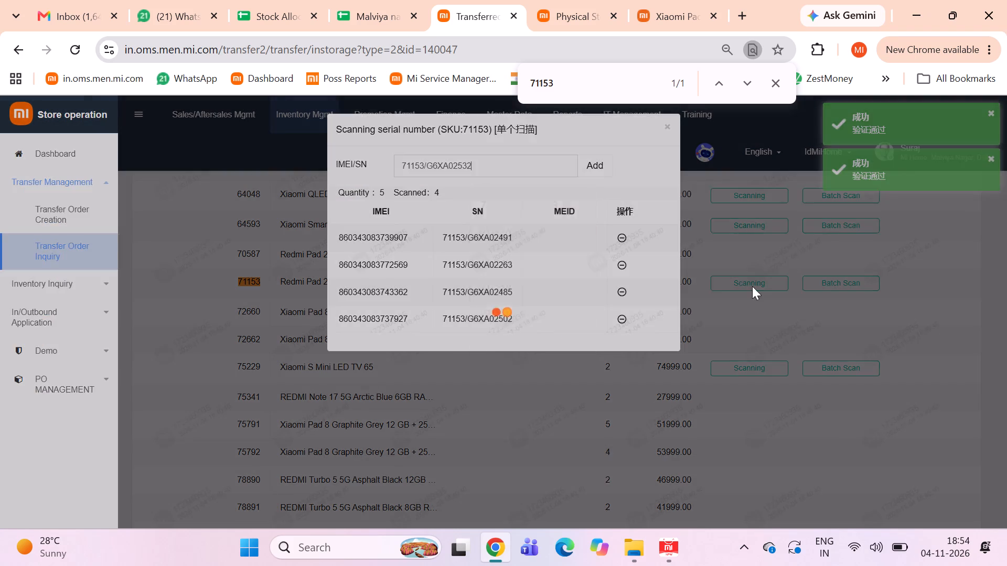
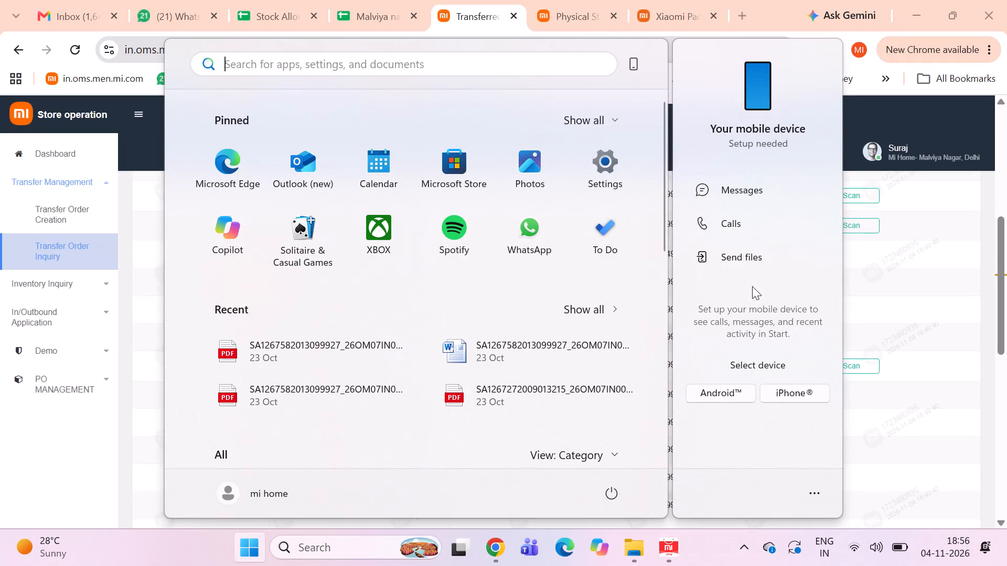
{"action": "left_click", "coordinate": [956, 238]}
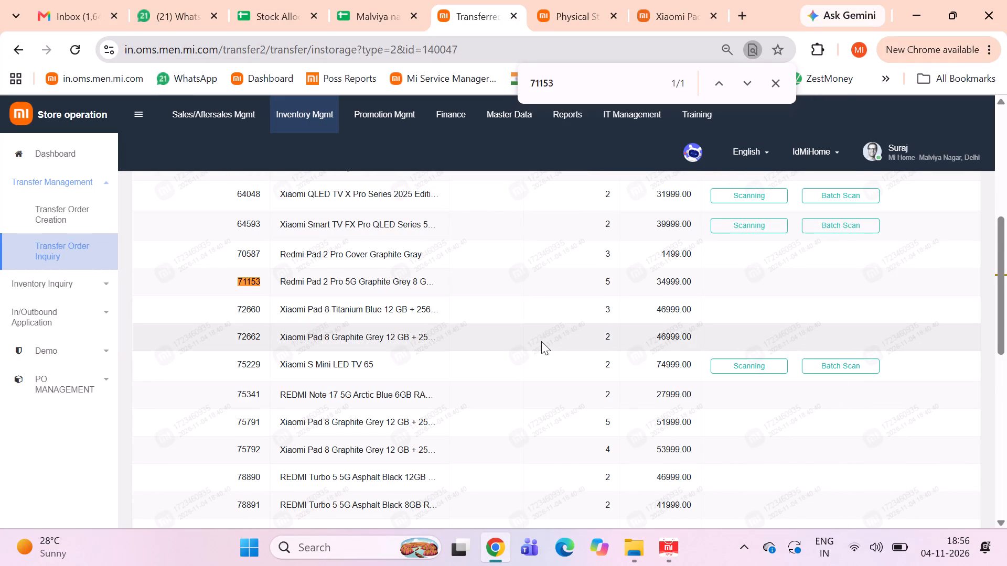
{"action": "scroll", "coordinate": [541, 341], "scroll_direction": "down", "scroll_amount": 1}
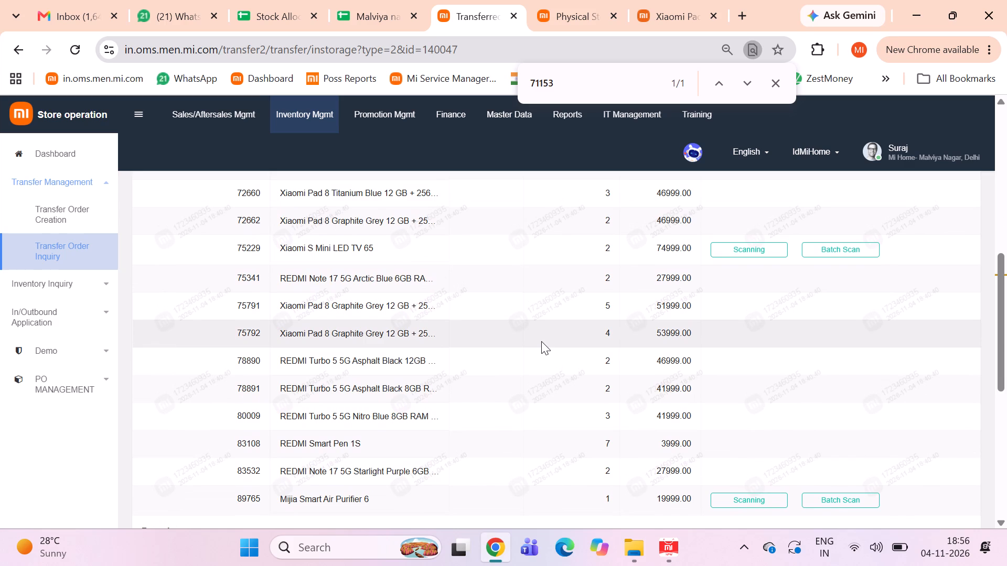
{"action": "left_click", "coordinate": [750, 254]}
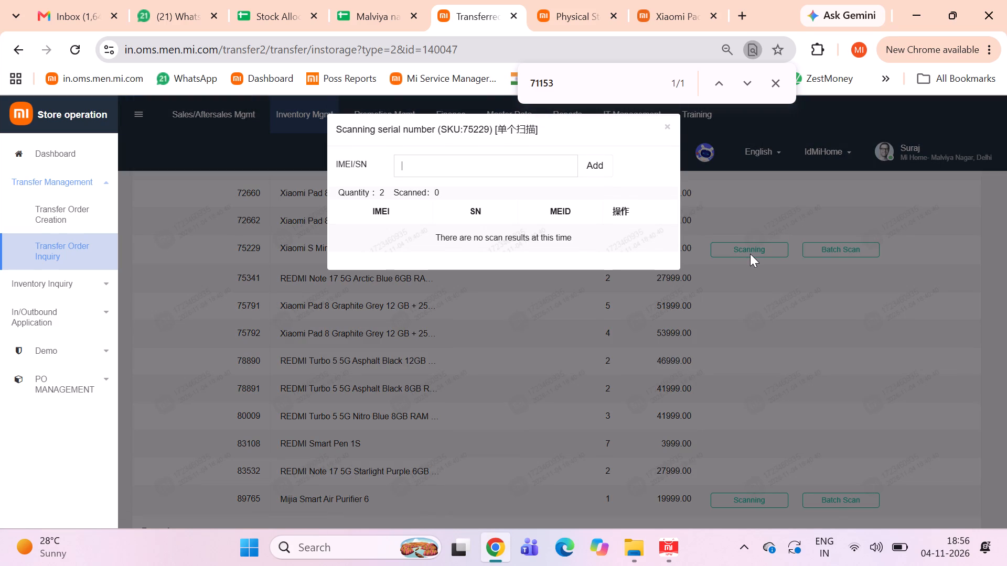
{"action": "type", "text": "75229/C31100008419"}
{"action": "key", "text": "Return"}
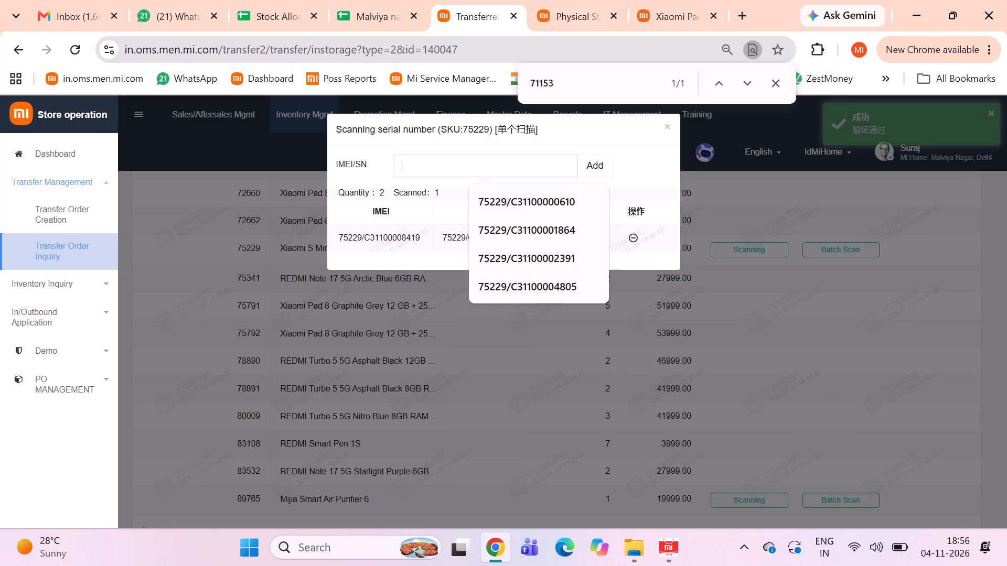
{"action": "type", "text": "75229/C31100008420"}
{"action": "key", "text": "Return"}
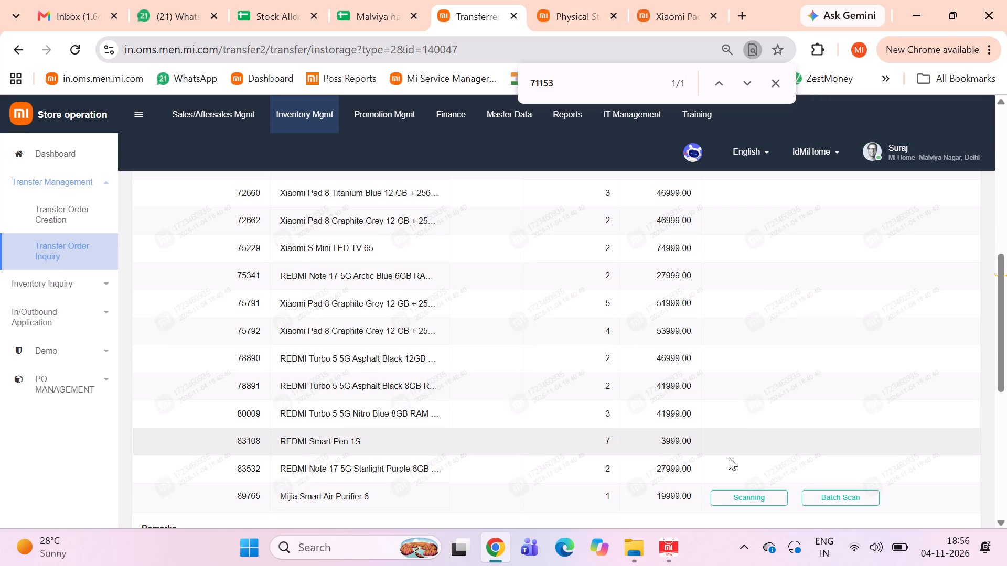
For commodity 89765, the Mijia Smart Air Purifier 6, scan in serial number 89765/BQAN1F6U200787.
{"action": "left_click", "coordinate": [750, 495]}
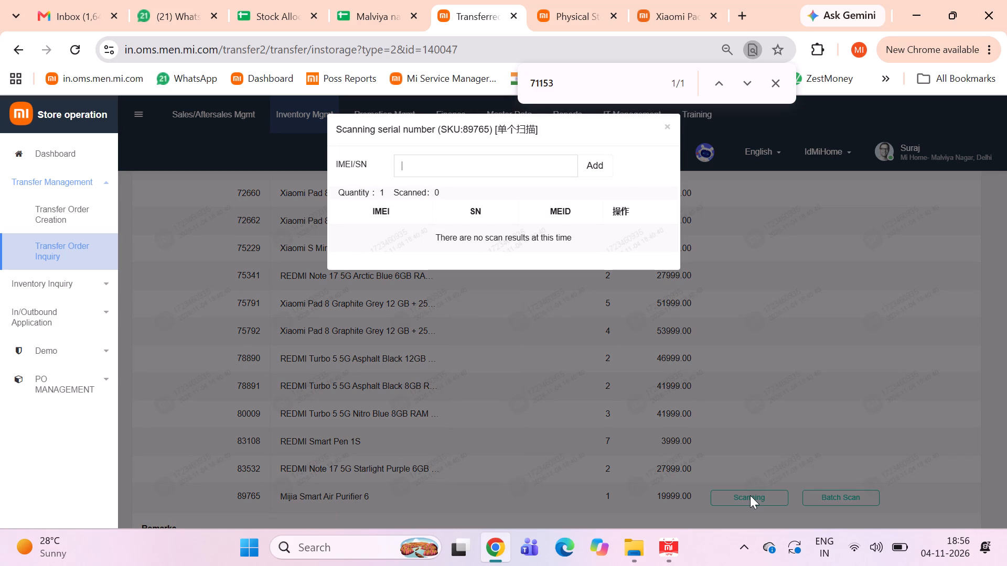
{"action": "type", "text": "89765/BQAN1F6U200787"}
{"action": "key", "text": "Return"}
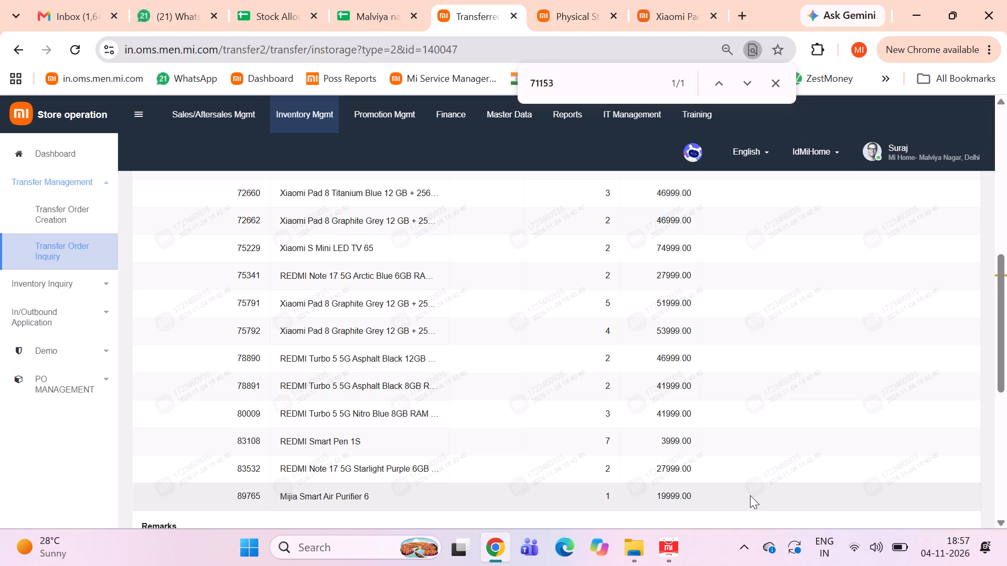
{"action": "scroll", "coordinate": [724, 415], "scroll_direction": "up", "scroll_amount": 2}
{"action": "scroll", "coordinate": [724, 415], "scroll_direction": "down", "scroll_amount": 1}
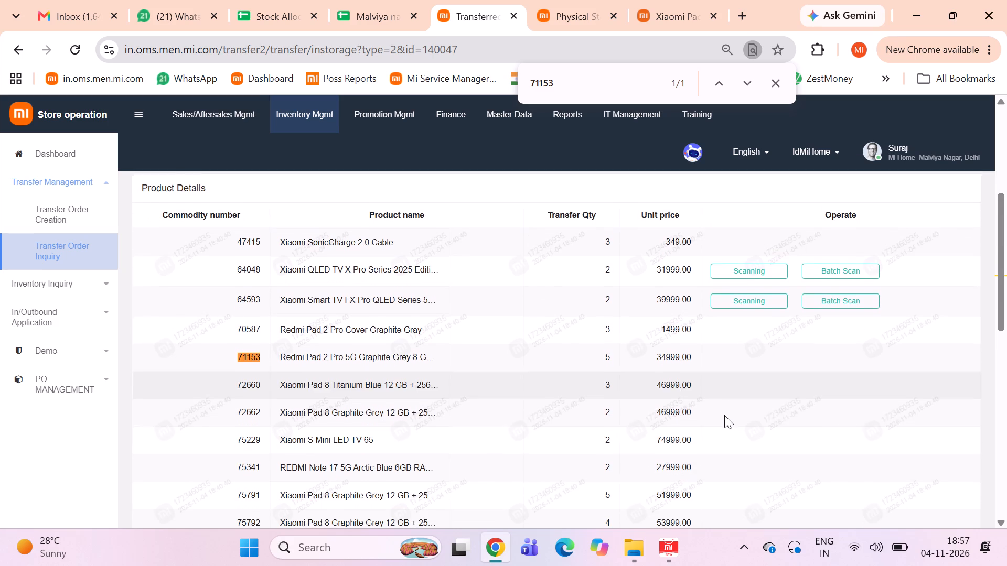
{"action": "scroll", "coordinate": [724, 415], "scroll_direction": "down", "scroll_amount": 1}
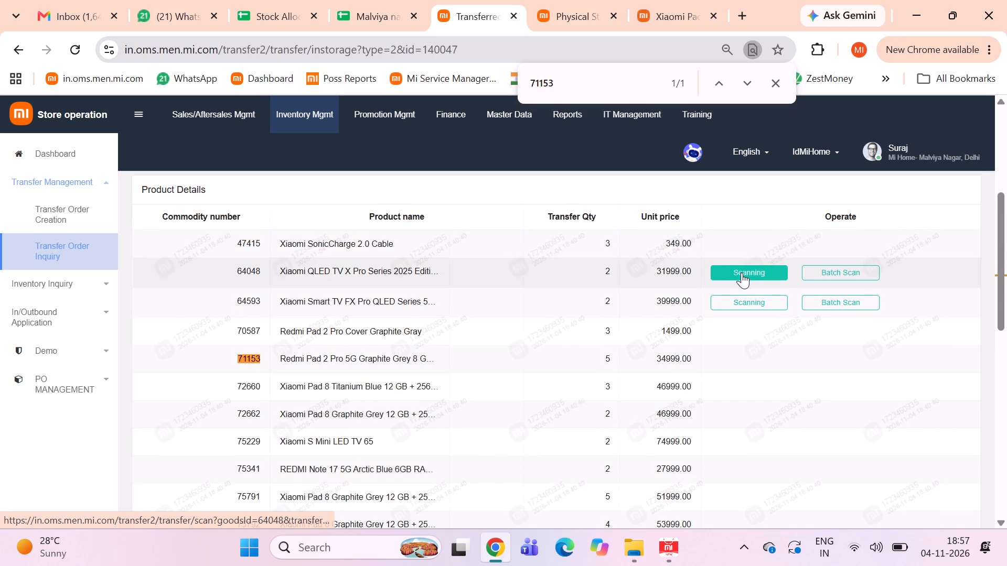
{"action": "left_click", "coordinate": [742, 273]}
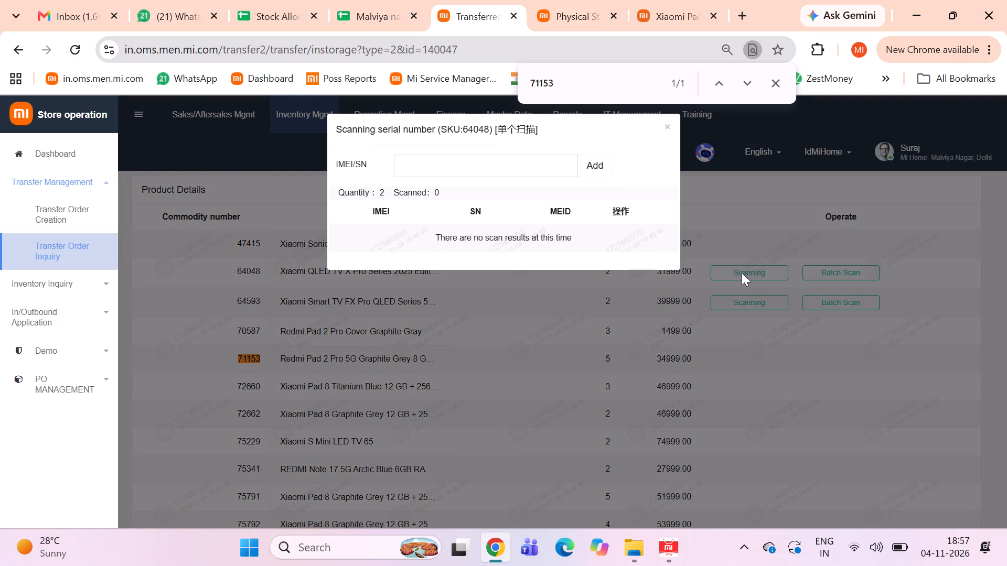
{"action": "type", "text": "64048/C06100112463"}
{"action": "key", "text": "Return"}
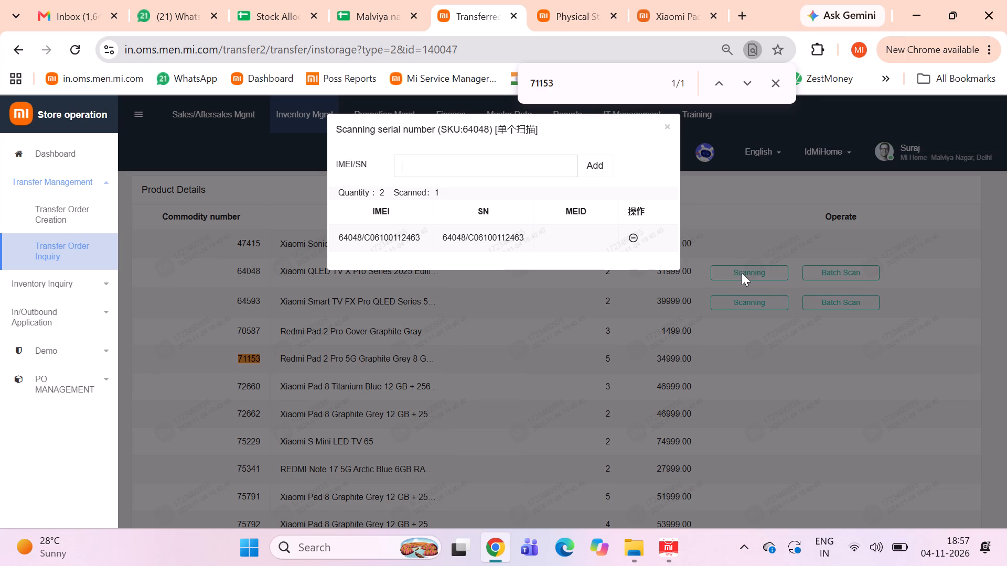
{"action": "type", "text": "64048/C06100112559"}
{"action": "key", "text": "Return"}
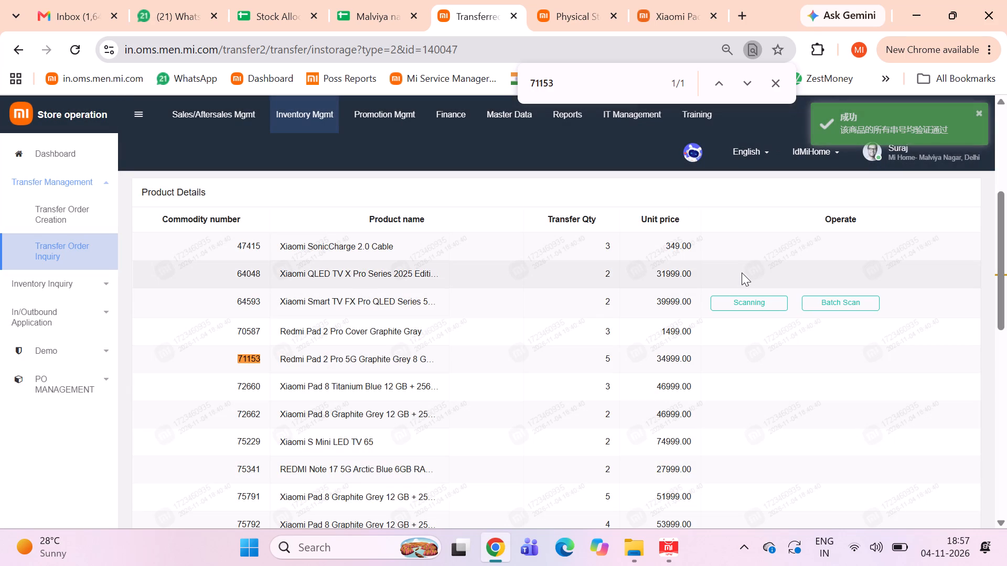
{"action": "left_click", "coordinate": [749, 305]}
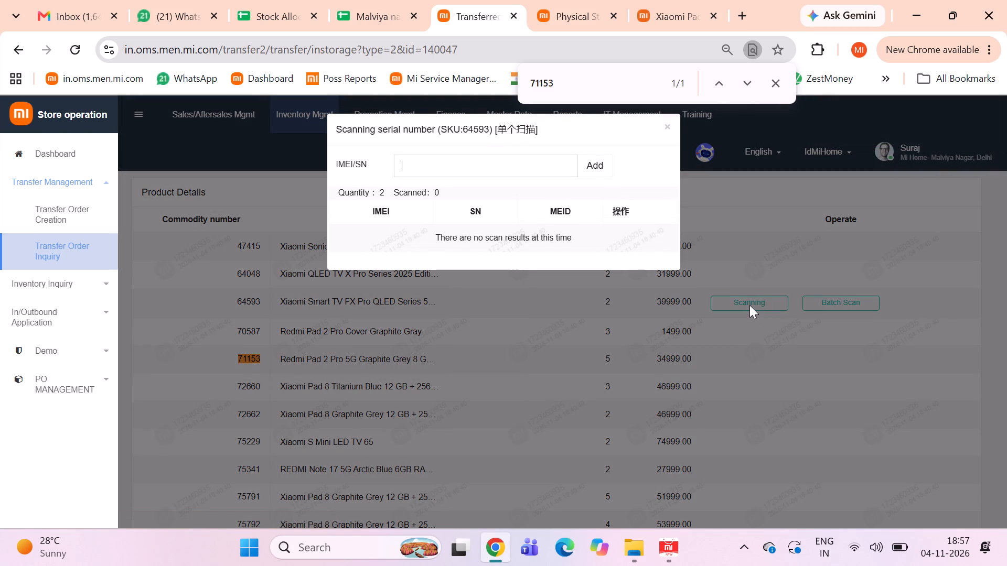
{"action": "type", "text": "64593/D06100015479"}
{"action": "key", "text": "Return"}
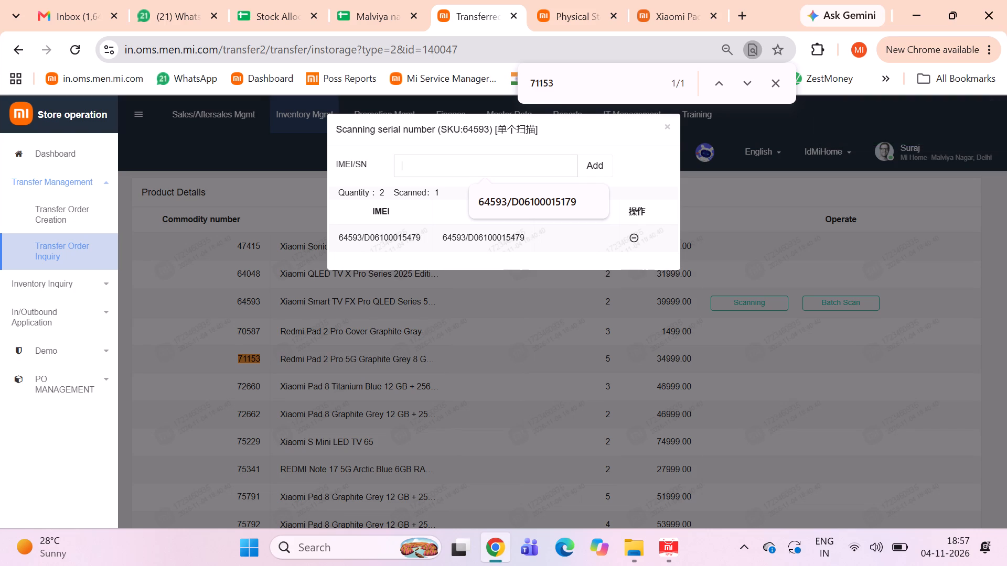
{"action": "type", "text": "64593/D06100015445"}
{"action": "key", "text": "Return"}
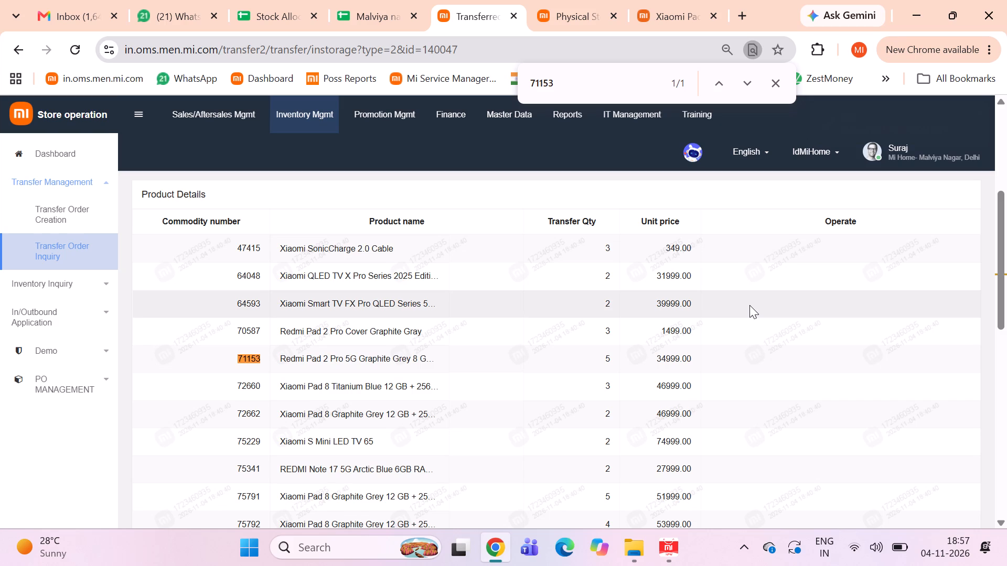
Enter "done" as the remark for the transfer order receipt.
{"action": "scroll", "coordinate": [670, 354], "scroll_direction": "down", "scroll_amount": 3}
{"action": "right_click", "coordinate": [670, 354]}
{"action": "left_click", "coordinate": [357, 361]}
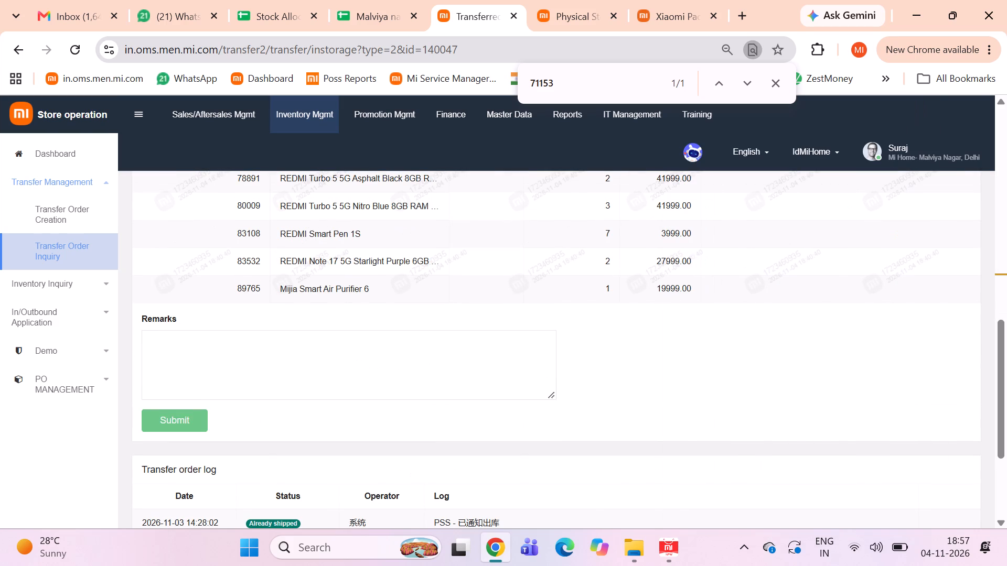
{"action": "type", "text": "done"}
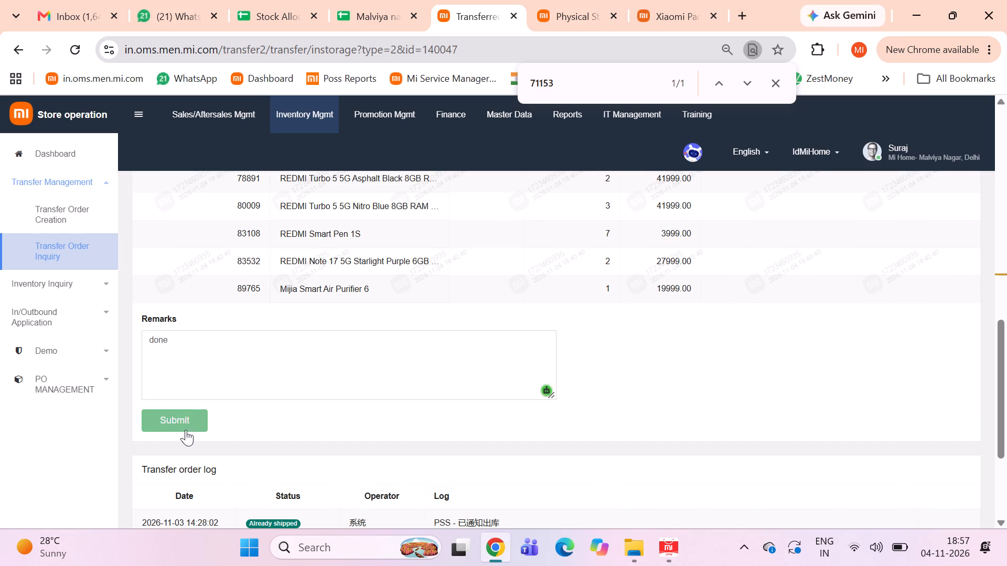